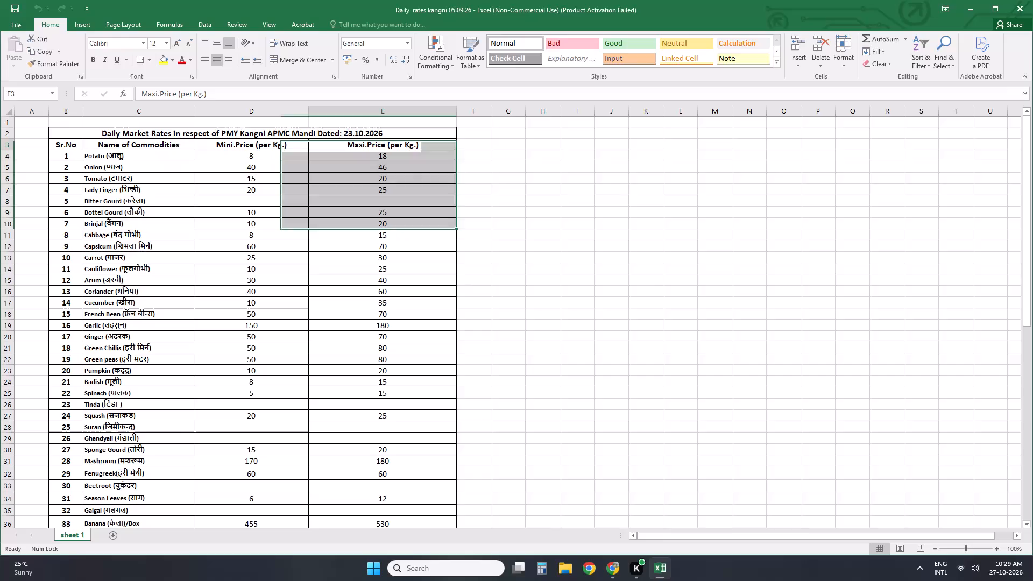
Dismiss the Office activation wizard and change the date in the sheet's title row to 27.10.2026.
{"action": "double_click", "coordinate": [350, 133]}
{"action": "left_click", "coordinate": [625, 388]}
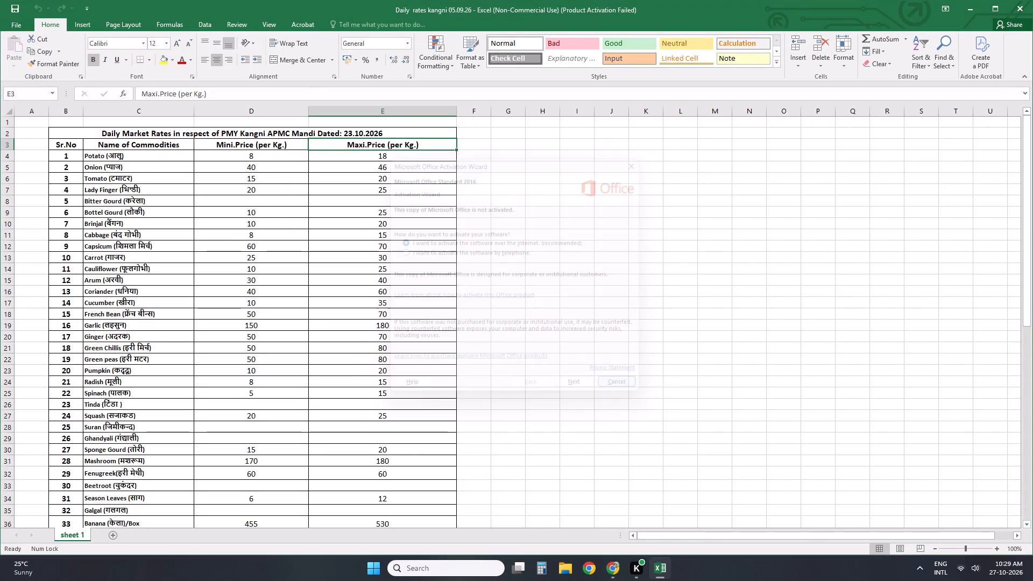
{"action": "left_click", "coordinate": [352, 132]}
{"action": "double_click", "coordinate": [350, 132]}
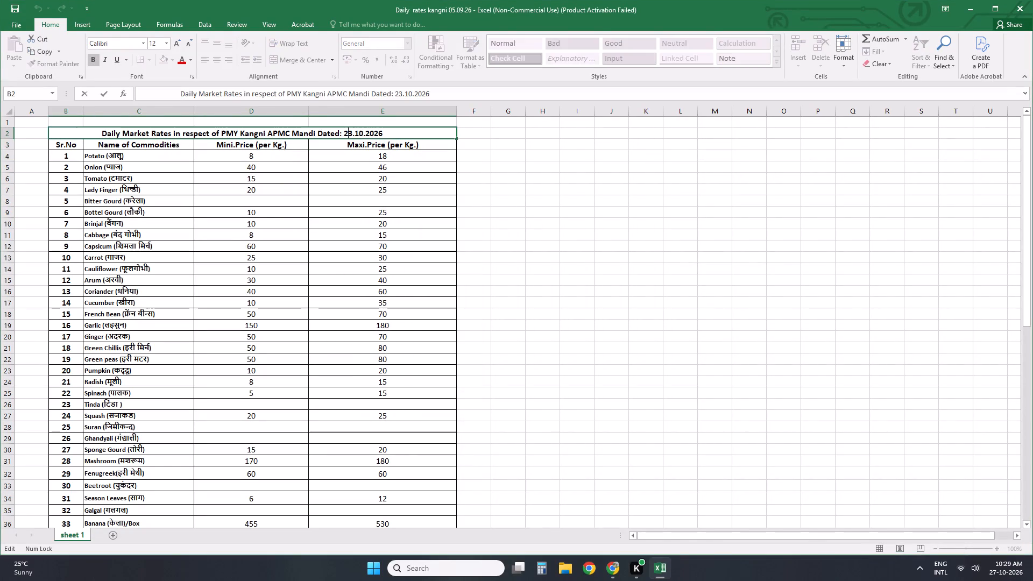
{"action": "left_click", "coordinate": [352, 132]}
{"action": "key", "text": "BackSpace"}
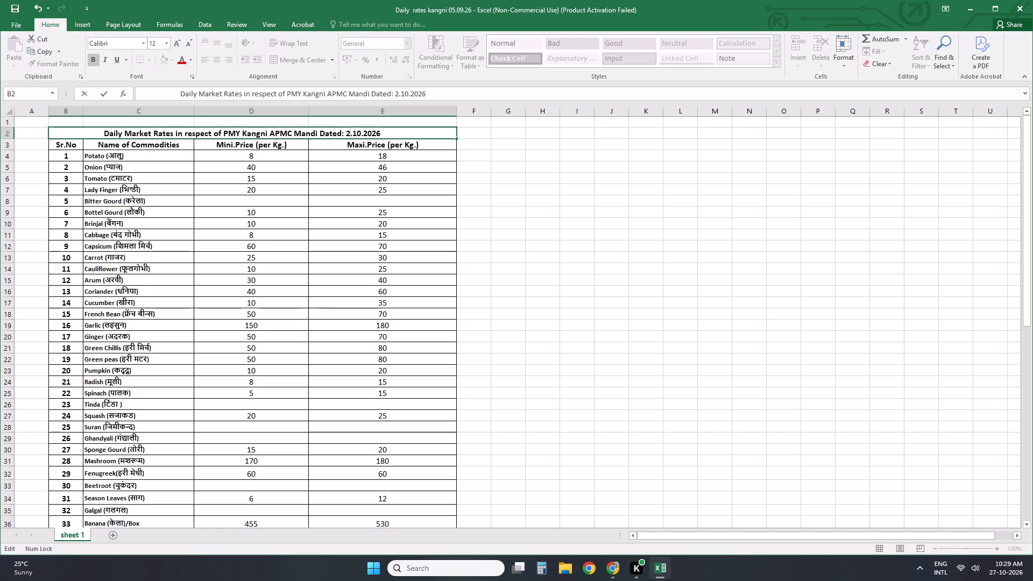
{"action": "key", "text": "7"}
Enter minimum and maximum prices of 6 and 20 for Potato, and 40 and 55 for Onion.
{"action": "left_click", "coordinate": [260, 152]}
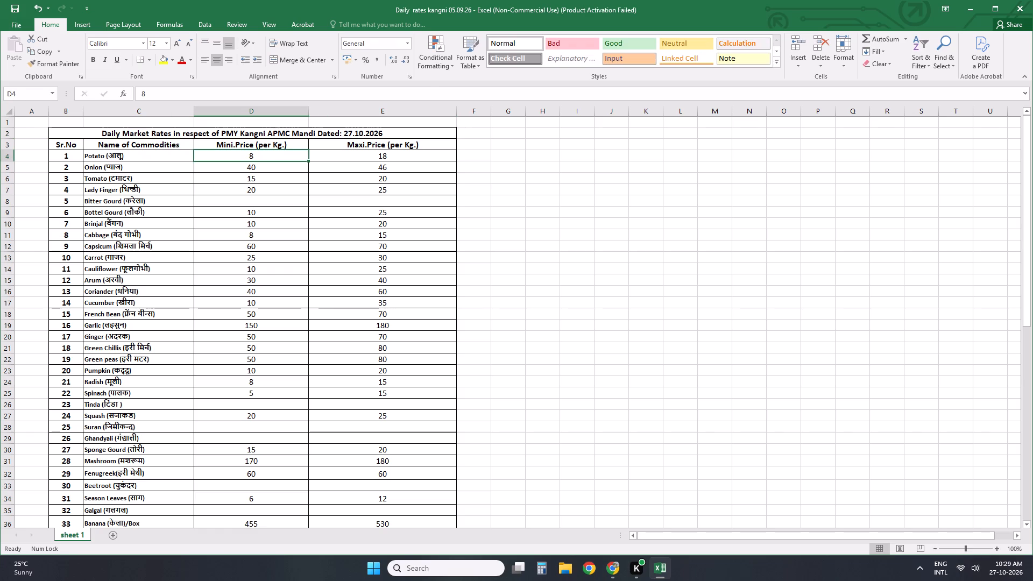
{"action": "key", "text": "6"}
{"action": "key", "text": "Right"}
{"action": "type", "text": "20"}
{"action": "key", "text": "Down"}
{"action": "key", "text": "Left"}
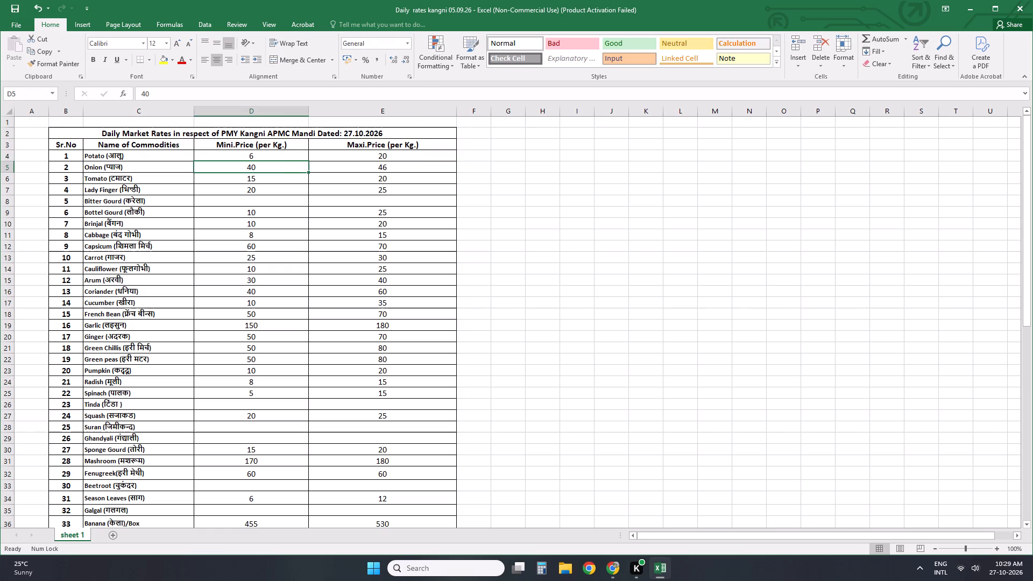
{"action": "type", "text": "40"}
{"action": "key", "text": "Right"}
{"action": "type", "text": "55"}
{"action": "key", "text": "Right"}
Enter minimum and maximum prices of 16 and 25 for Tomato, and 25 and 30 for Lady Finger.
{"action": "key", "text": "Down"}
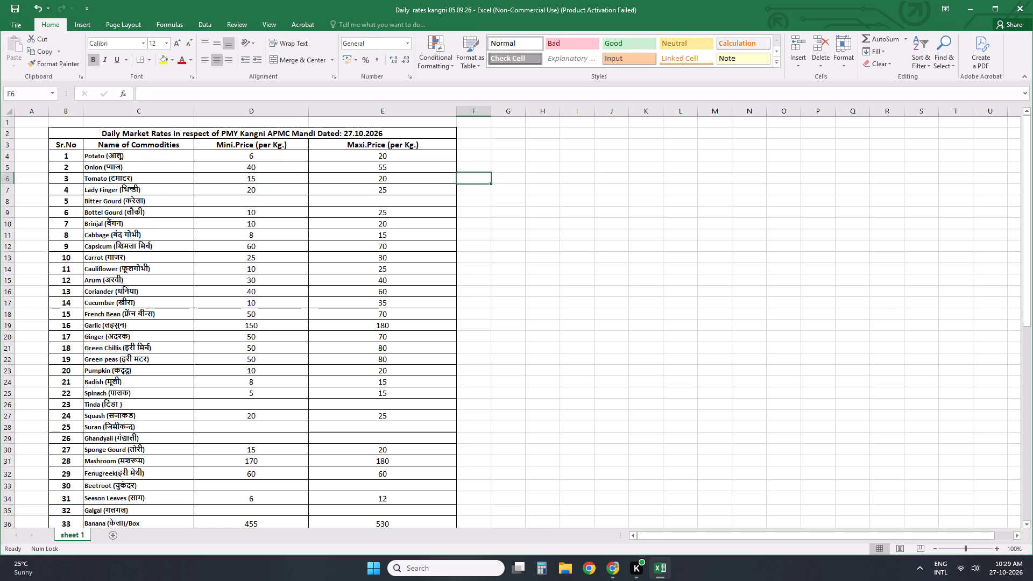
{"action": "key", "text": "Left"}
{"action": "key", "text": "Left"}
{"action": "type", "text": "16"}
{"action": "key", "text": "Right"}
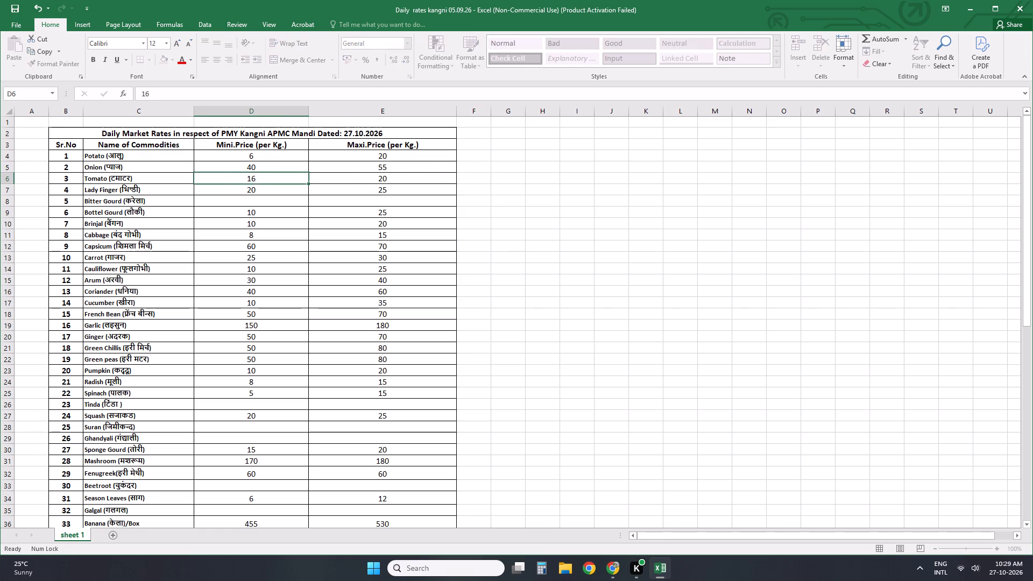
{"action": "type", "text": "25"}
{"action": "key", "text": "Down"}
{"action": "key", "text": "Left"}
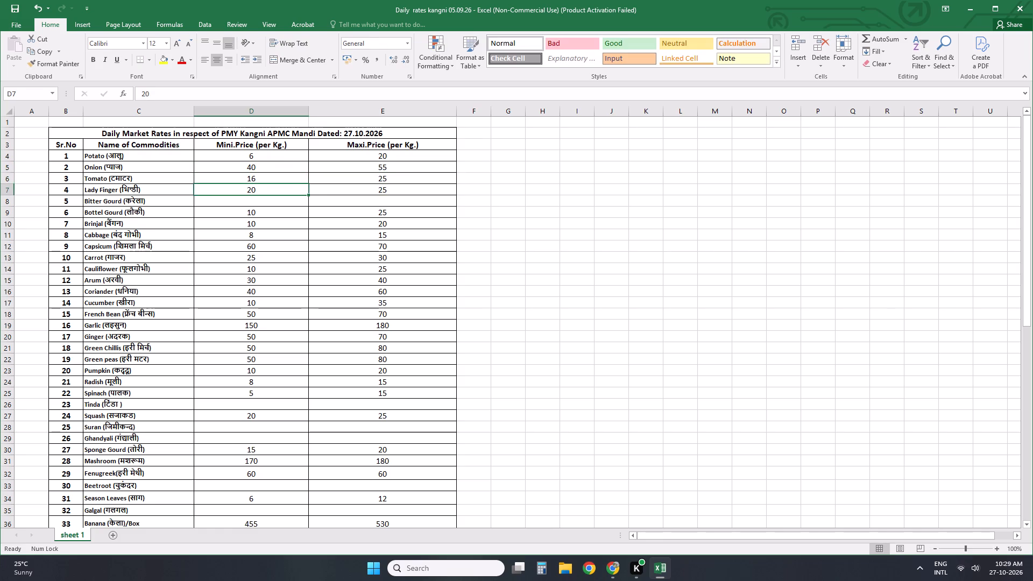
{"action": "type", "text": "25"}
{"action": "key", "text": "Right"}
{"action": "type", "text": "30"}
{"action": "key", "text": "Down"}
Enter minimum and maximum prices of 35 and 40 for Bitter Gourd, and 8 and 20 for Bottel Gourd.
{"action": "key", "text": "Left"}
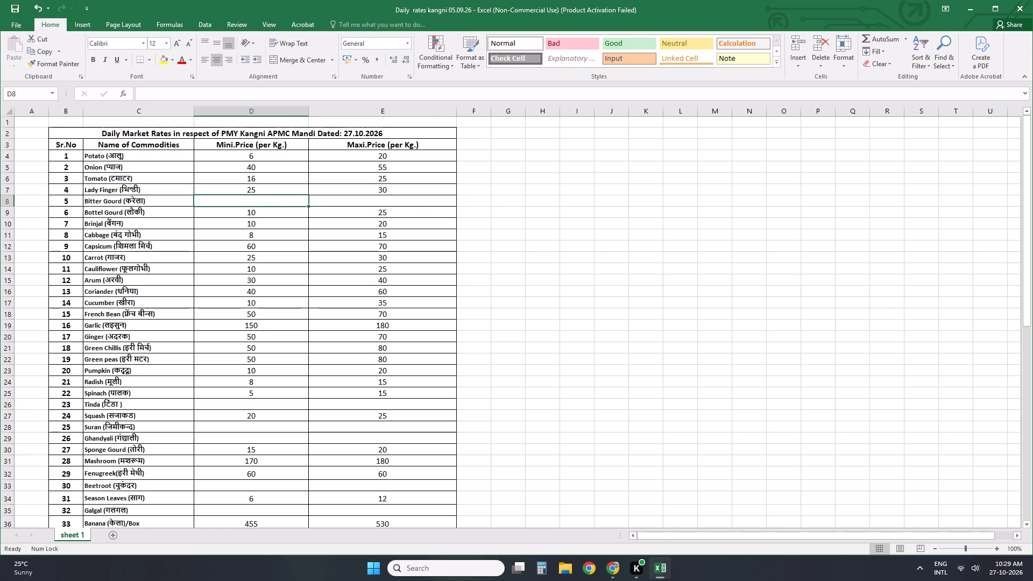
{"action": "type", "text": "35"}
{"action": "key", "text": "Right"}
{"action": "type", "text": "40"}
{"action": "key", "text": "Down"}
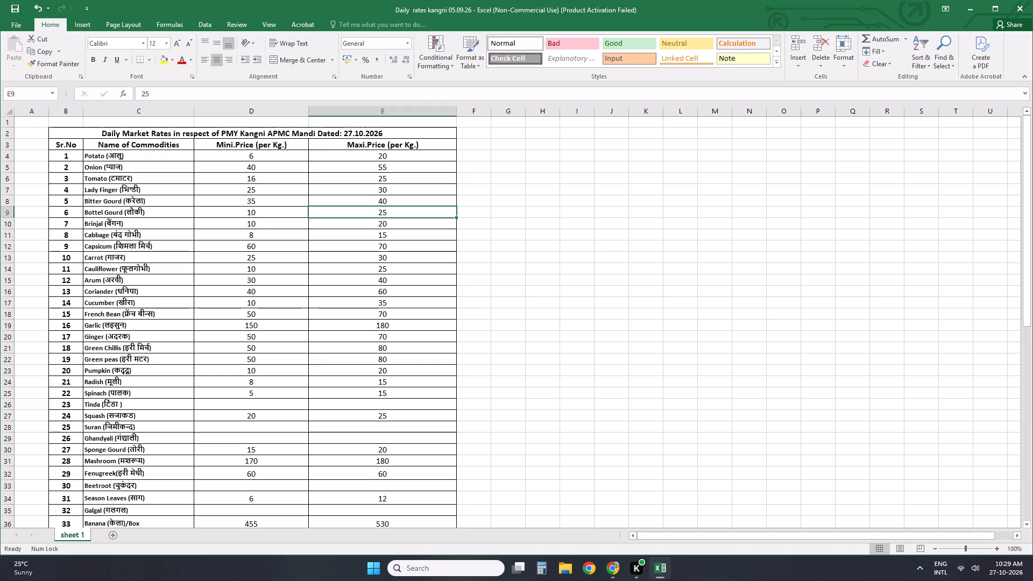
{"action": "key", "text": "Left"}
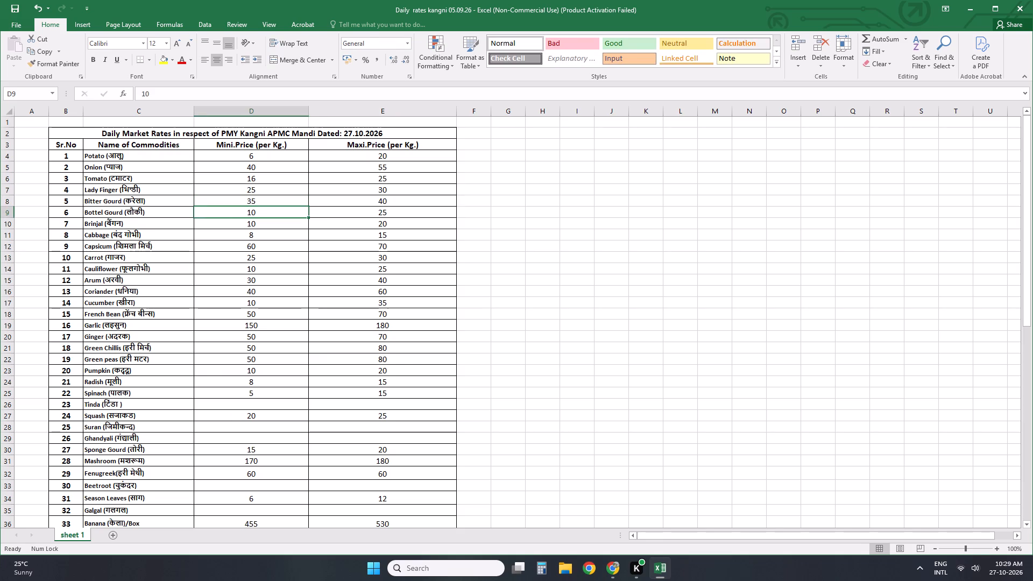
{"action": "key", "text": "8"}
{"action": "key", "text": "Right"}
{"action": "type", "text": "20"}
{"action": "key", "text": "Left"}
Enter minimum and maximum prices of 10 and 20 for Brinjal, and 8 and 15 for Cabbage.
{"action": "key", "text": "Down"}
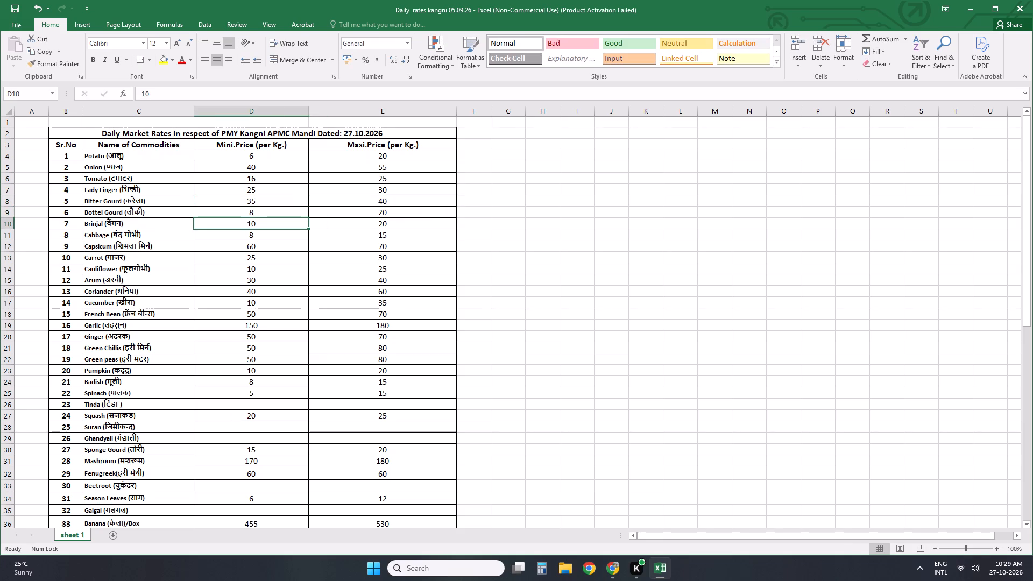
{"action": "type", "text": "10"}
{"action": "key", "text": "Right"}
{"action": "type", "text": "20"}
{"action": "key", "text": "Down"}
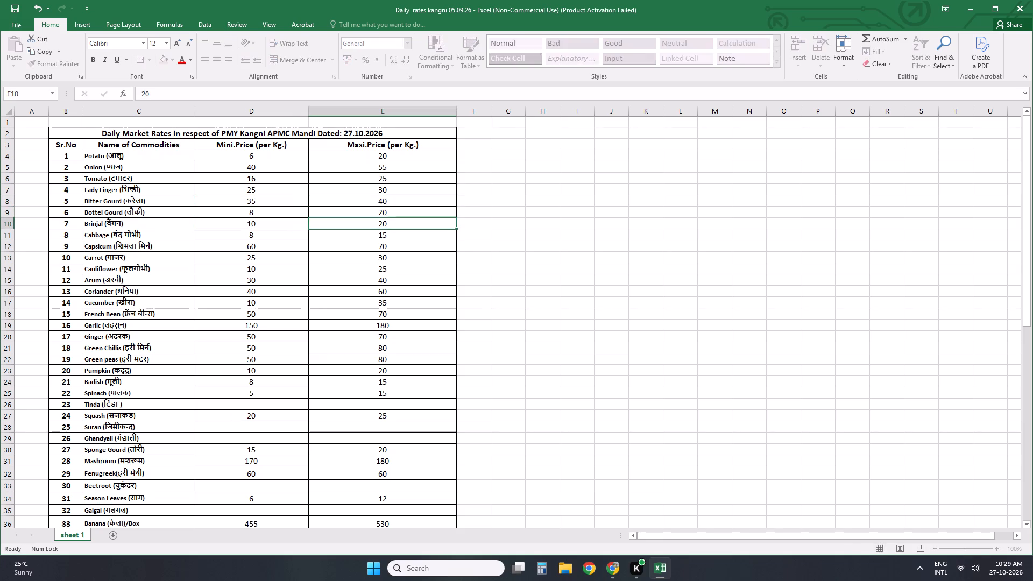
{"action": "key", "text": "Left"}
{"action": "key", "text": "8"}
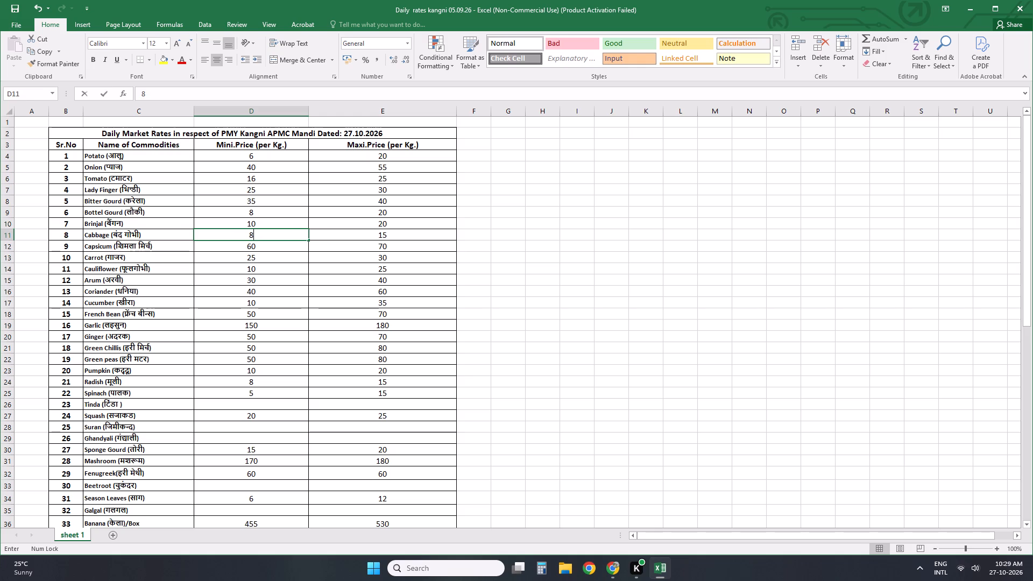
{"action": "key", "text": "Right"}
{"action": "type", "text": "15"}
{"action": "key", "text": "Down"}
Enter minimum and maximum prices of 45 and 70 for Capsicum, and 25 and 28 for Carrot.
{"action": "key", "text": "Left"}
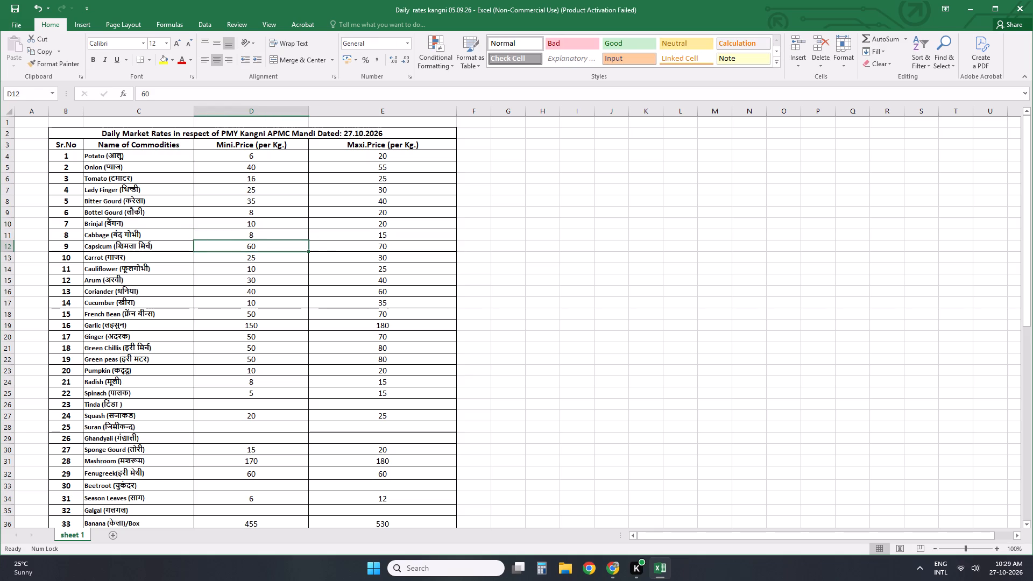
{"action": "type", "text": "457"}
{"action": "key", "text": "BackSpace"}
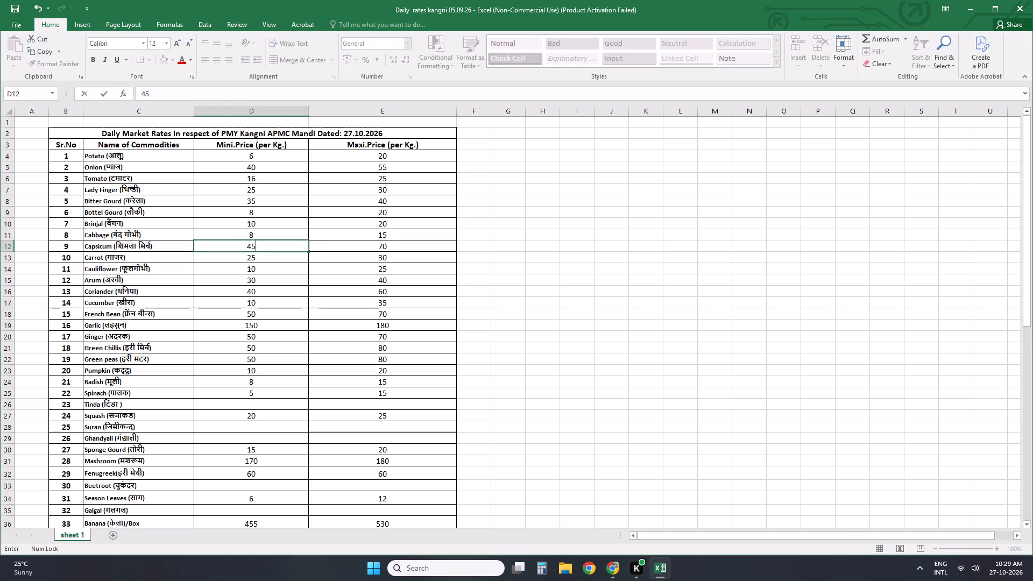
{"action": "key", "text": "Right"}
{"action": "type", "text": "70"}
{"action": "key", "text": "Down"}
{"action": "key", "text": "Left"}
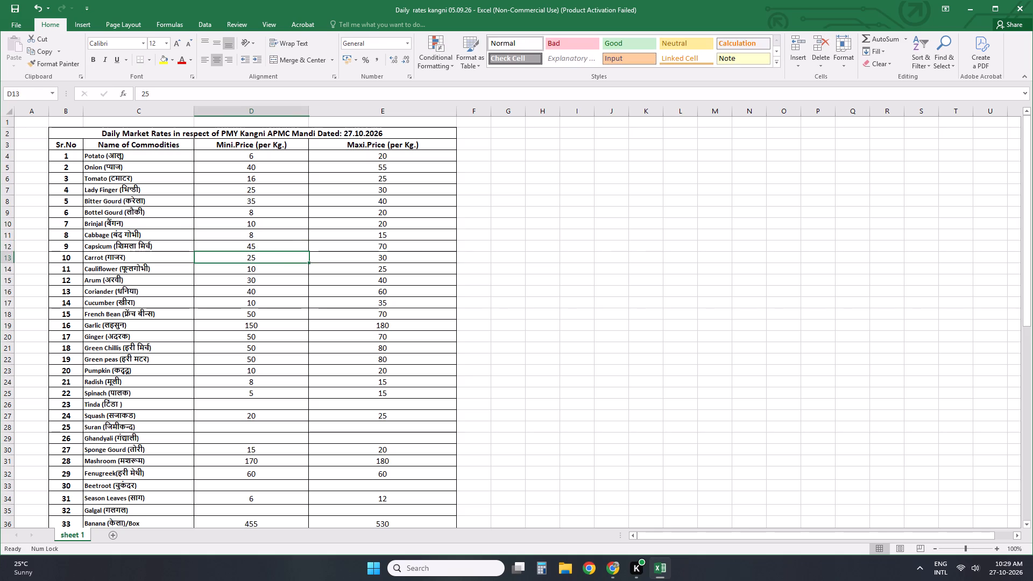
{"action": "type", "text": "252"}
{"action": "key", "text": "BackSpace"}
{"action": "key", "text": "Right"}
{"action": "type", "text": "28"}
{"action": "key", "text": "Right"}
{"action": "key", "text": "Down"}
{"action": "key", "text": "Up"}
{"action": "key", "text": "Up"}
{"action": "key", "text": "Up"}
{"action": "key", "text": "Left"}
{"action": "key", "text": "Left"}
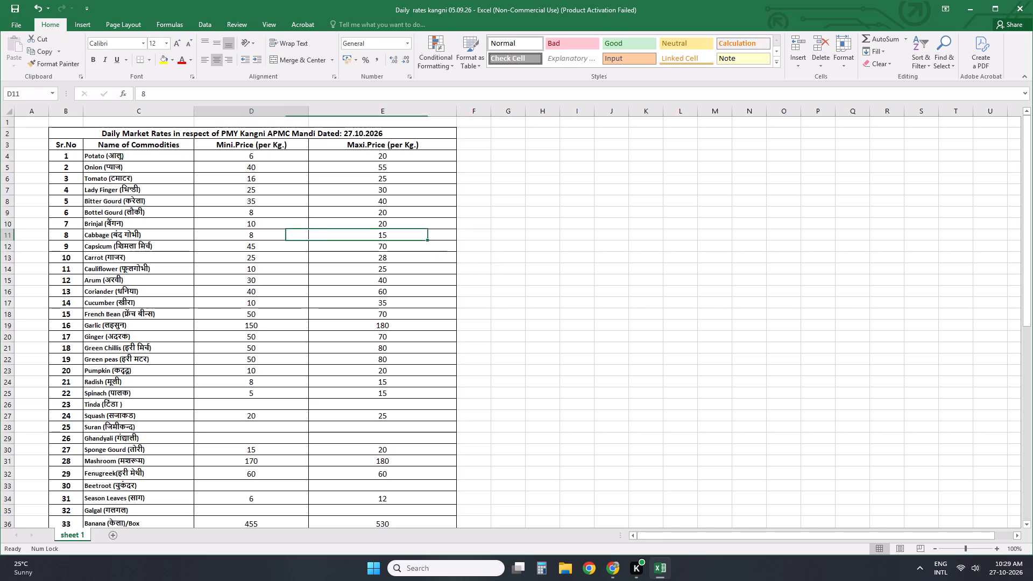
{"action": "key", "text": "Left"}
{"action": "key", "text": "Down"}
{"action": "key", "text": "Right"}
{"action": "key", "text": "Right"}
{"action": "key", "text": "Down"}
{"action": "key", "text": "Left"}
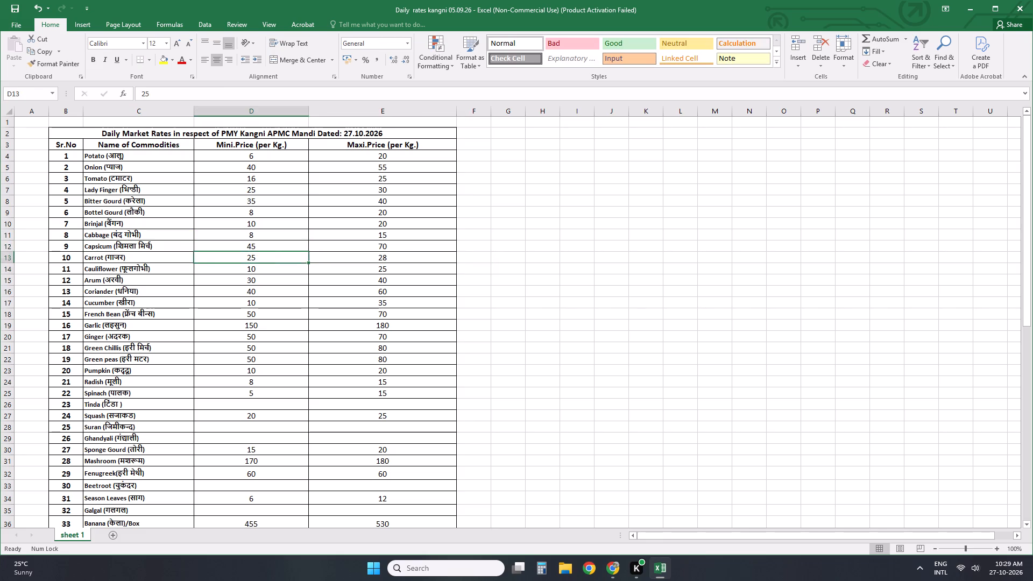
Enter minimum and maximum prices of 5 and 15 for Cauliflower, and 30 and 40 for Arum.
{"action": "key", "text": "Down"}
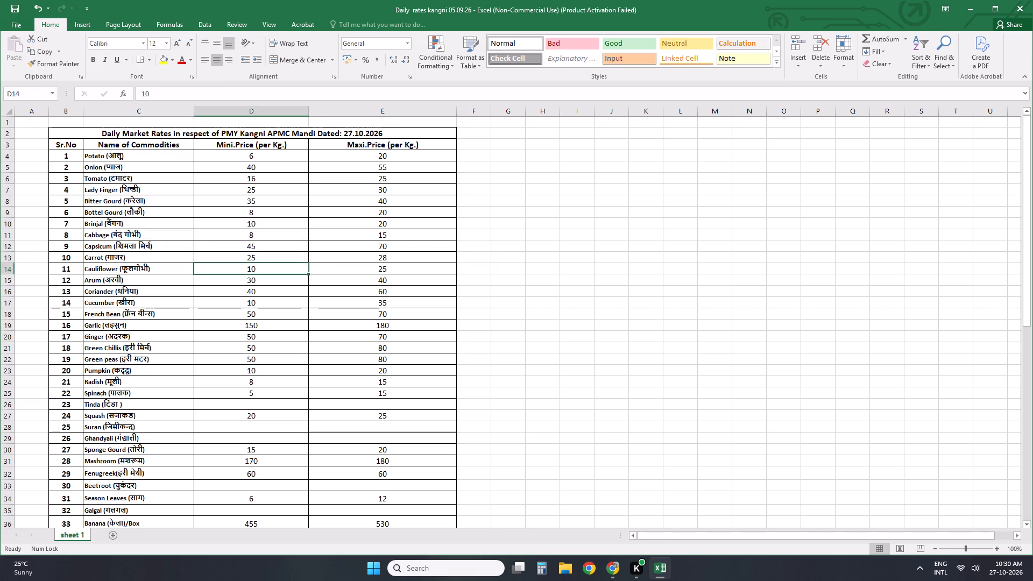
{"action": "key", "text": "5"}
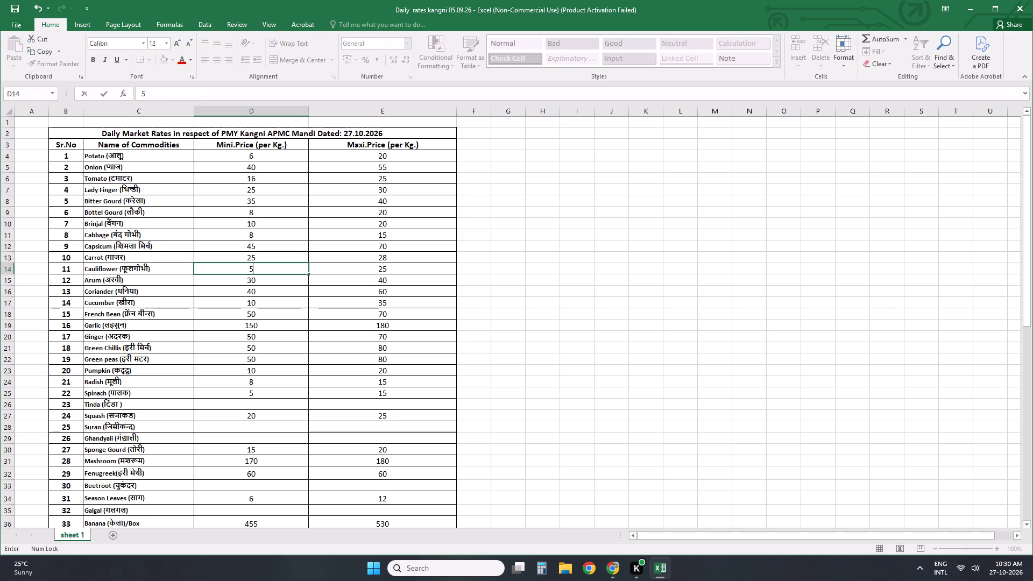
{"action": "key", "text": "Right"}
{"action": "type", "text": "15"}
{"action": "key", "text": "Down"}
{"action": "key", "text": "Left"}
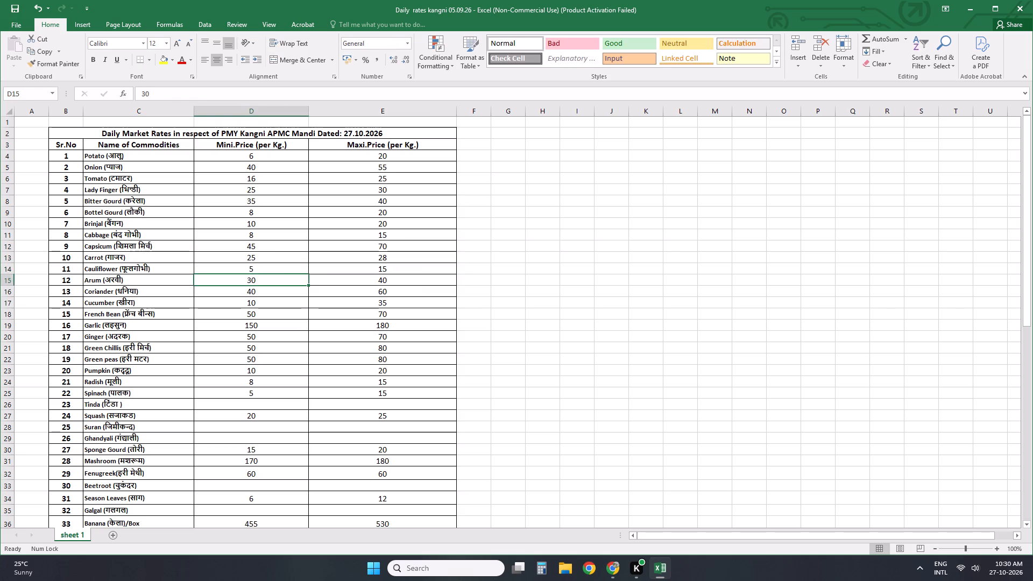
{"action": "type", "text": "30"}
{"action": "key", "text": "Right"}
{"action": "type", "text": "40"}
{"action": "key", "text": "Down"}
Enter minimum and maximum prices of 25 and 50 for Coriander, and 15 and 30 for Cucumber.
{"action": "key", "text": "Left"}
{"action": "key", "text": "Down"}
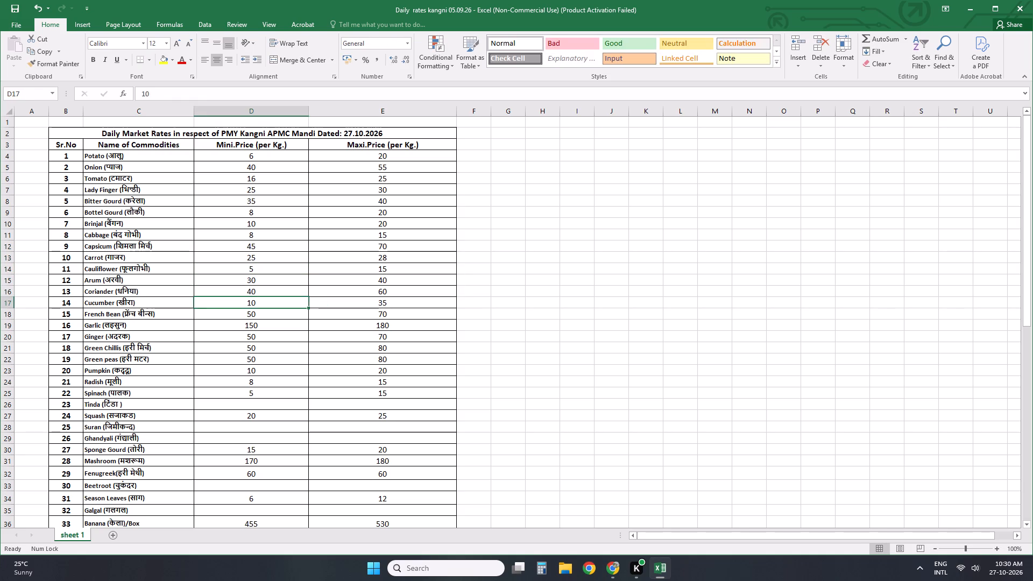
{"action": "key", "text": "Up"}
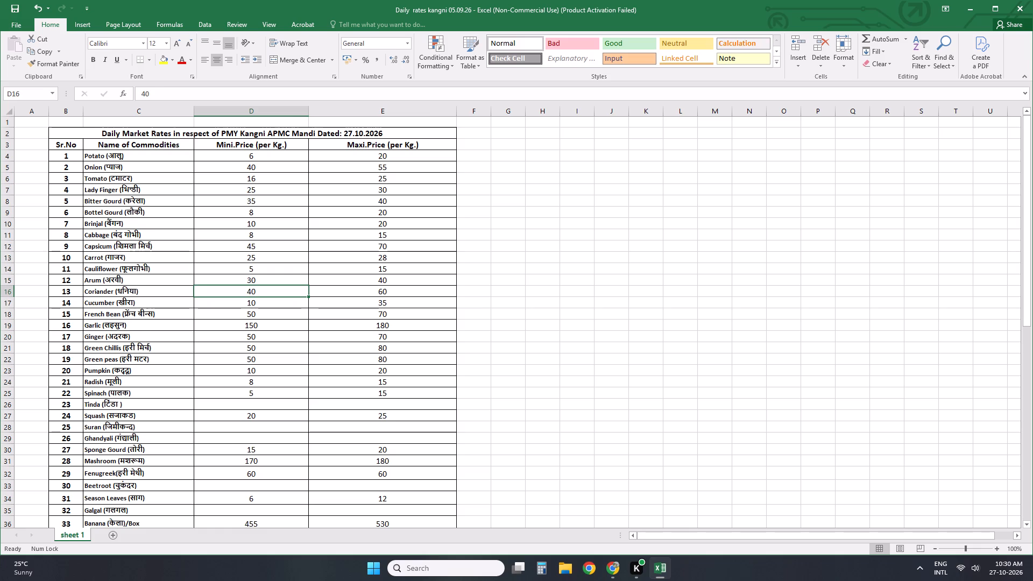
{"action": "type", "text": "25"}
{"action": "key", "text": "Right"}
{"action": "type", "text": "50"}
{"action": "key", "text": "Down"}
{"action": "key", "text": "Left"}
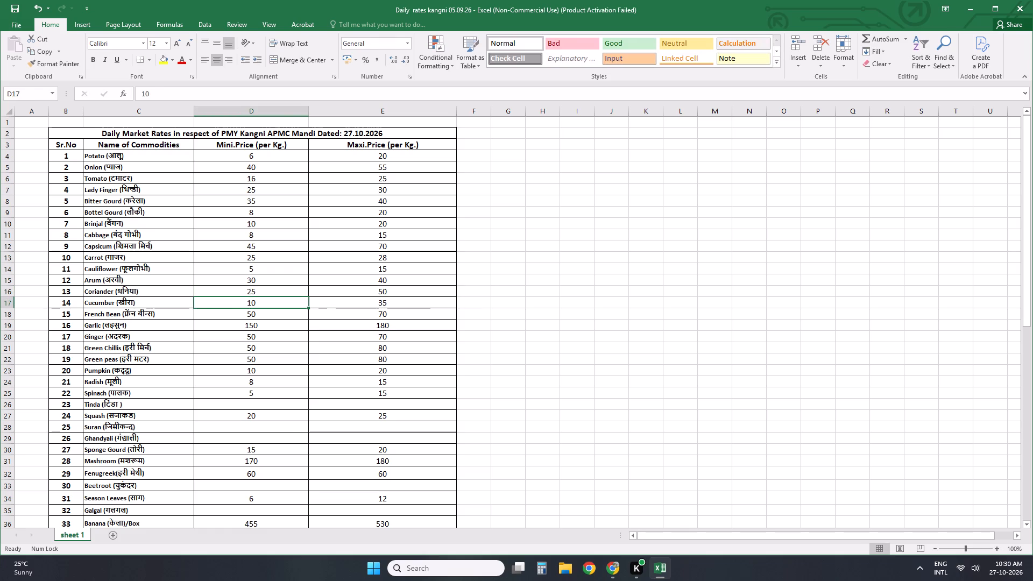
{"action": "type", "text": "15"}
{"action": "key", "text": "Right"}
{"action": "type", "text": "30"}
{"action": "key", "text": "Down"}
Enter a minimum and maximum price of 50 each for French Bean, and 130 and 150 for Garlic.
{"action": "key", "text": "Left"}
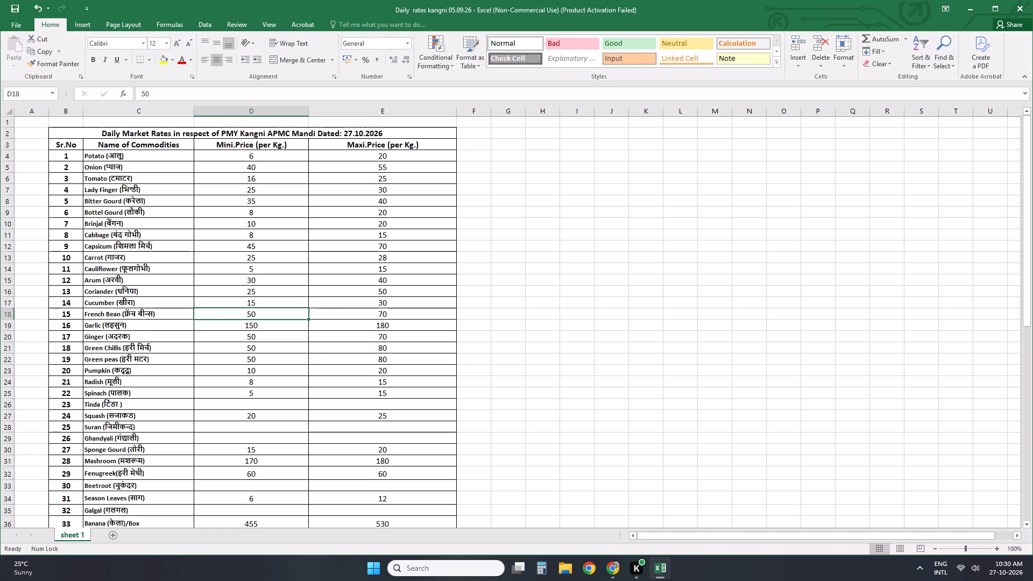
{"action": "type", "text": "50"}
{"action": "key", "text": "Right"}
{"action": "type", "text": "50"}
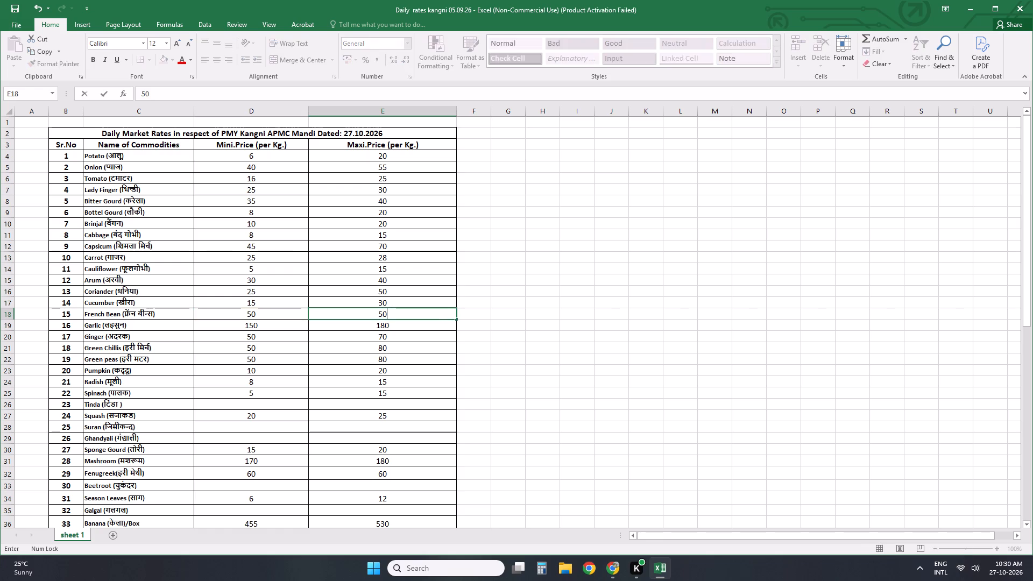
{"action": "key", "text": "Down"}
{"action": "key", "text": "Left"}
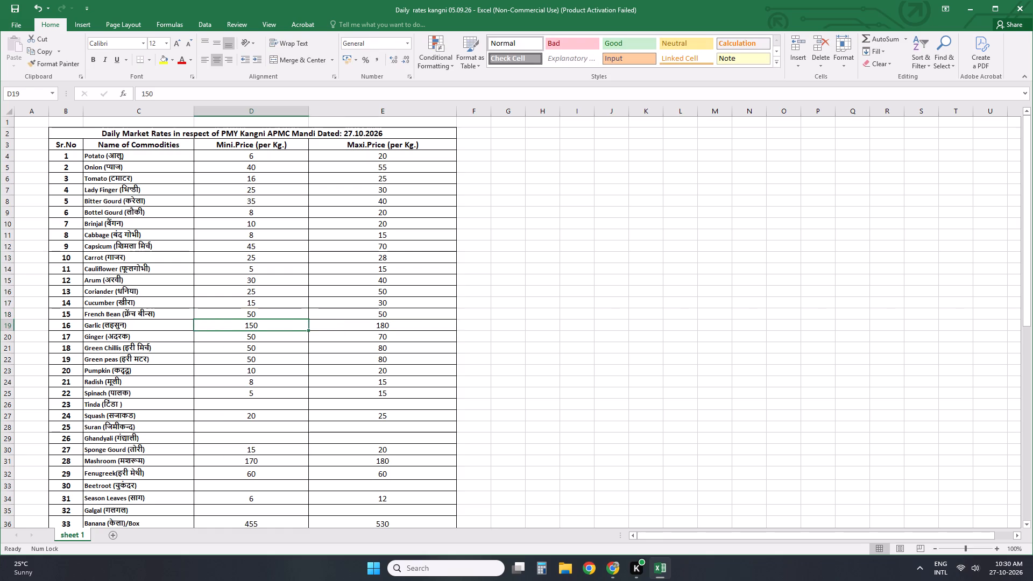
{"action": "type", "text": "130"}
{"action": "key", "text": "Right"}
{"action": "type", "text": "150"}
{"action": "key", "text": "Right"}
Enter 50 as the minimum price per kg for Ginger.
{"action": "key", "text": "Down"}
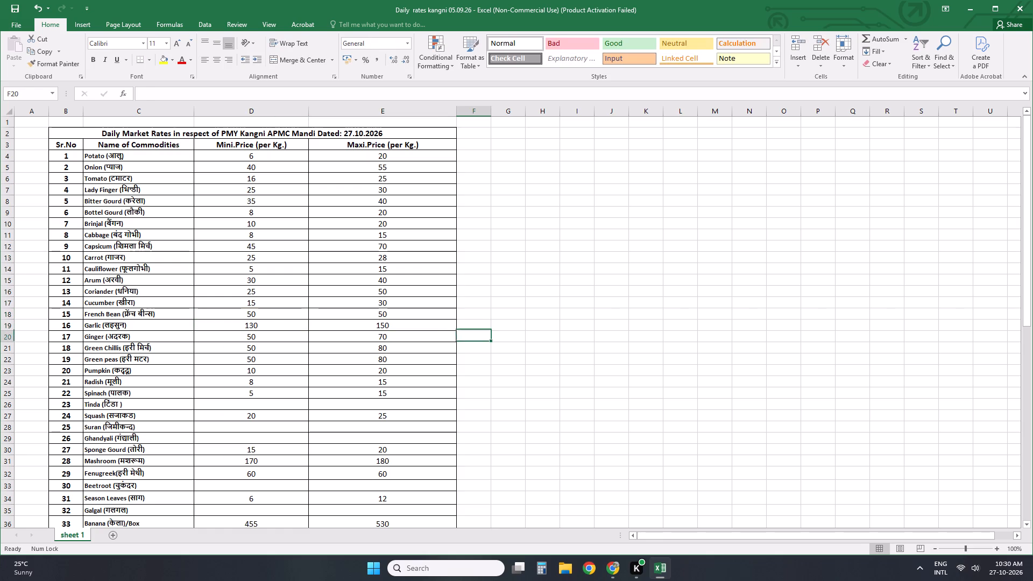
{"action": "key", "text": "Left"}
{"action": "key", "text": "Down"}
{"action": "key", "text": "Left"}
{"action": "key", "text": "Up"}
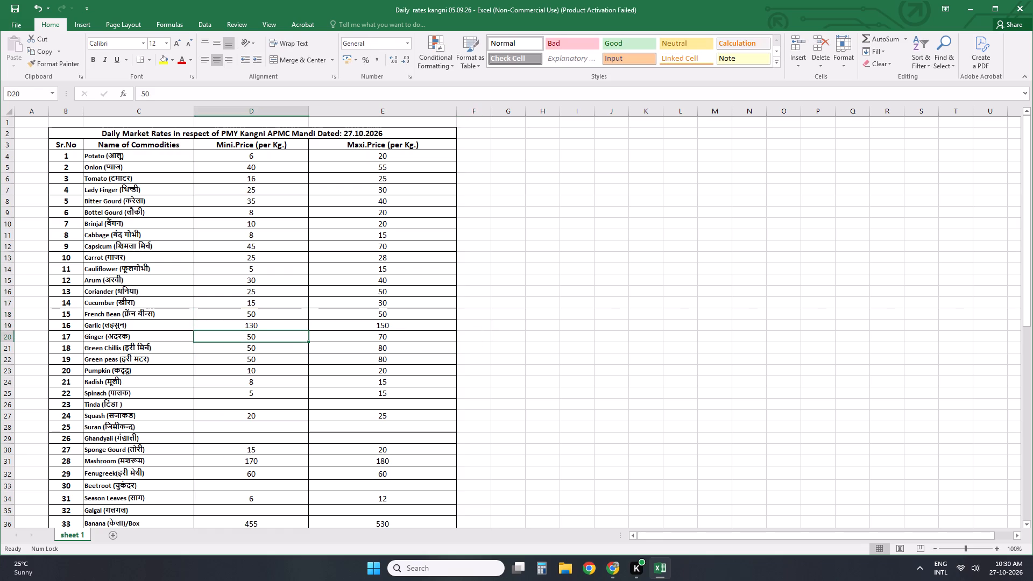
{"action": "type", "text": "50"}
{"action": "key", "text": "Down"}
Enter a minimum price of 50 and a maximum price of 70 for Green Chillis.
{"action": "key", "text": "Right"}
{"action": "key", "text": "7"}
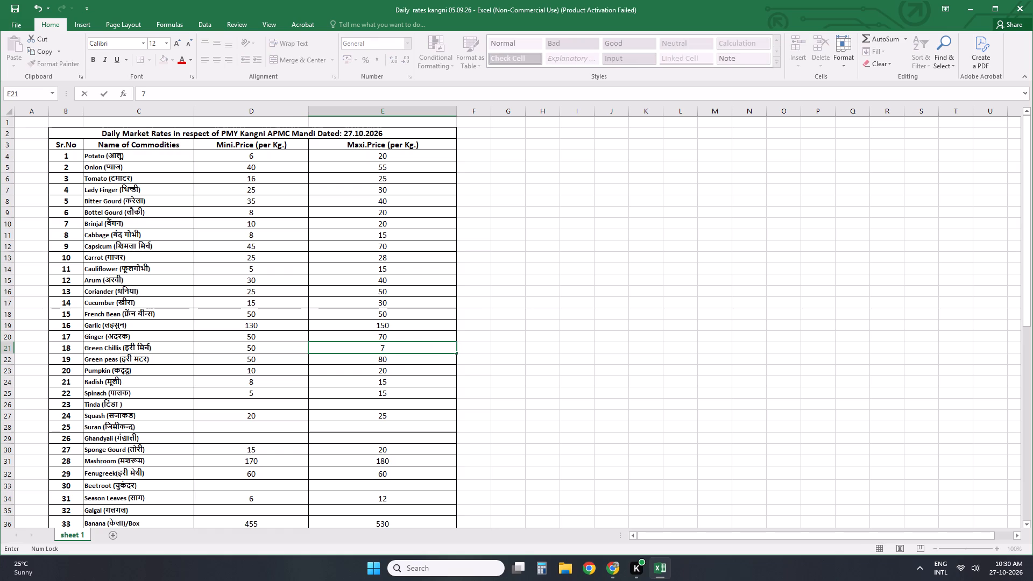
{"action": "key", "text": "Left"}
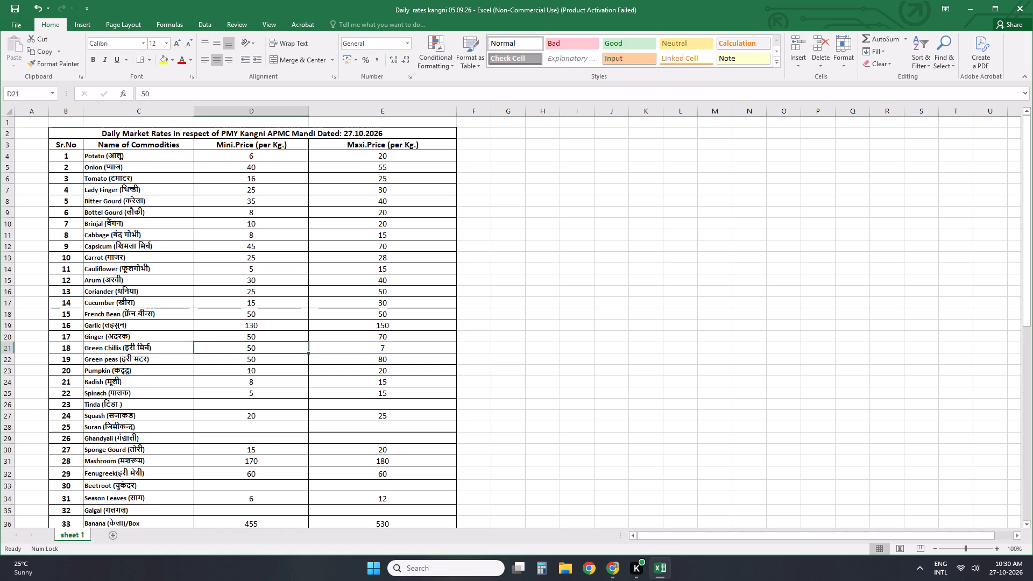
{"action": "type", "text": "50"}
{"action": "key", "text": "Down"}
{"action": "key", "text": "Up"}
{"action": "key", "text": "Right"}
{"action": "type", "text": "70"}
{"action": "key", "text": "Down"}
{"action": "key", "text": "Left"}
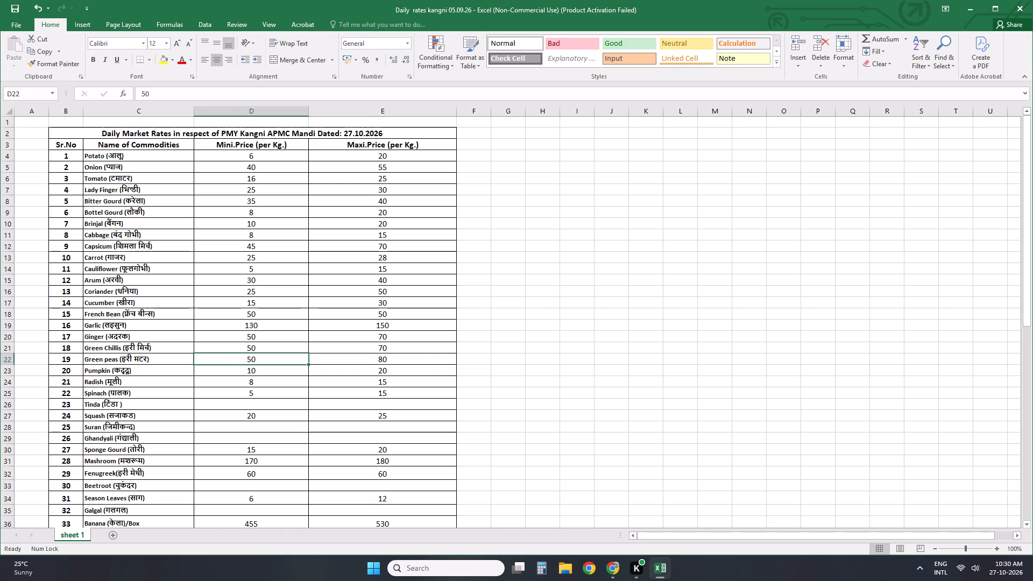
Enter minimum and maximum prices of 70 and 95 for Green Peas, and 15 and 20 for Pumpkin.
{"action": "type", "text": "70"}
{"action": "key", "text": "Right"}
{"action": "type", "text": "95"}
{"action": "key", "text": "Right"}
{"action": "key", "text": "Left"}
{"action": "key", "text": "Left"}
{"action": "key", "text": "Down"}
{"action": "type", "text": "15"}
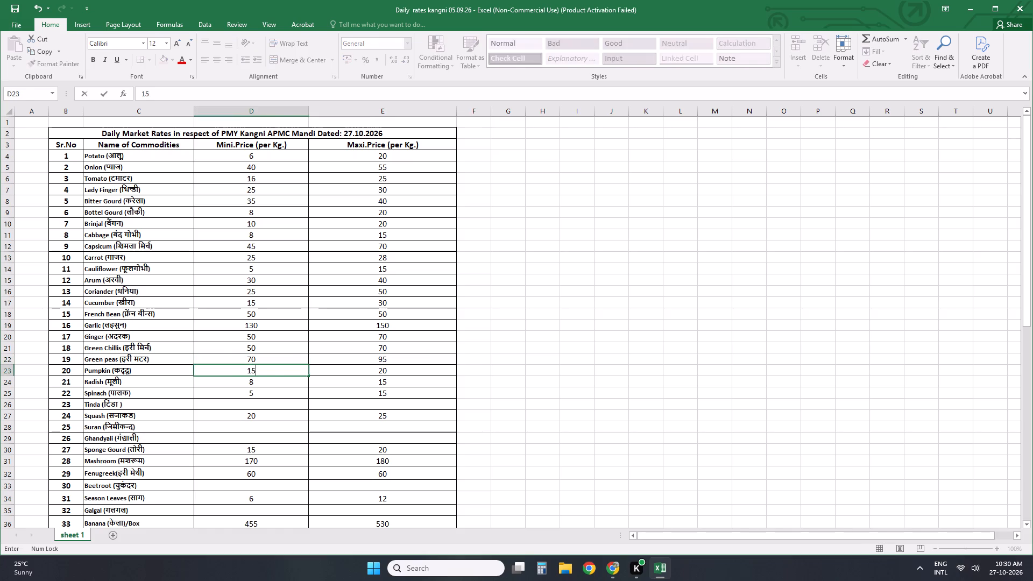
{"action": "key", "text": "Right"}
{"action": "type", "text": "20"}
{"action": "key", "text": "Down"}
{"action": "key", "text": "Left"}
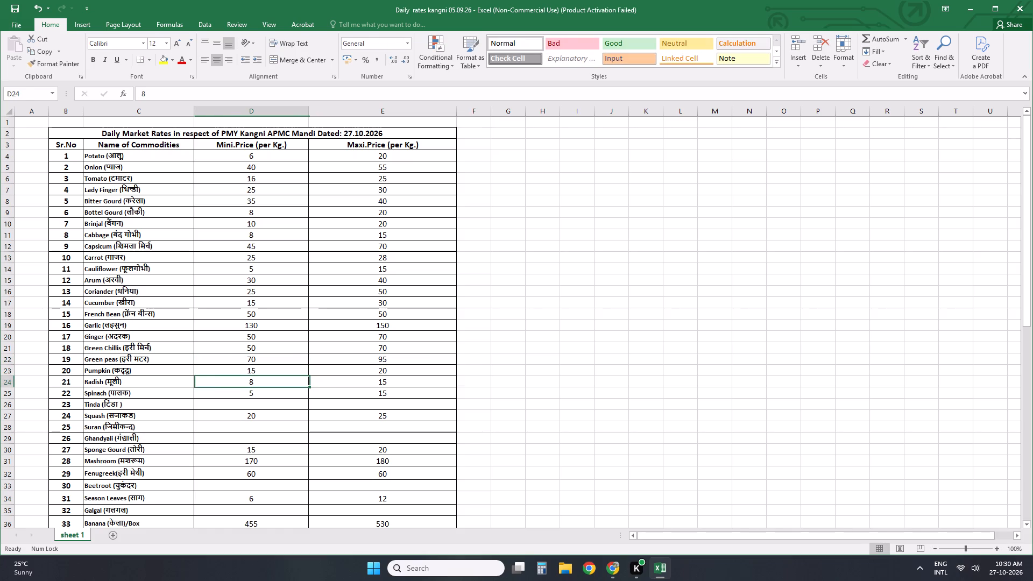
Enter a minimum price of 5 and a maximum price of 15 for both Radish and Spinach.
{"action": "key", "text": "5"}
{"action": "key", "text": "Right"}
{"action": "type", "text": "15"}
{"action": "key", "text": "Down"}
{"action": "key", "text": "Left"}
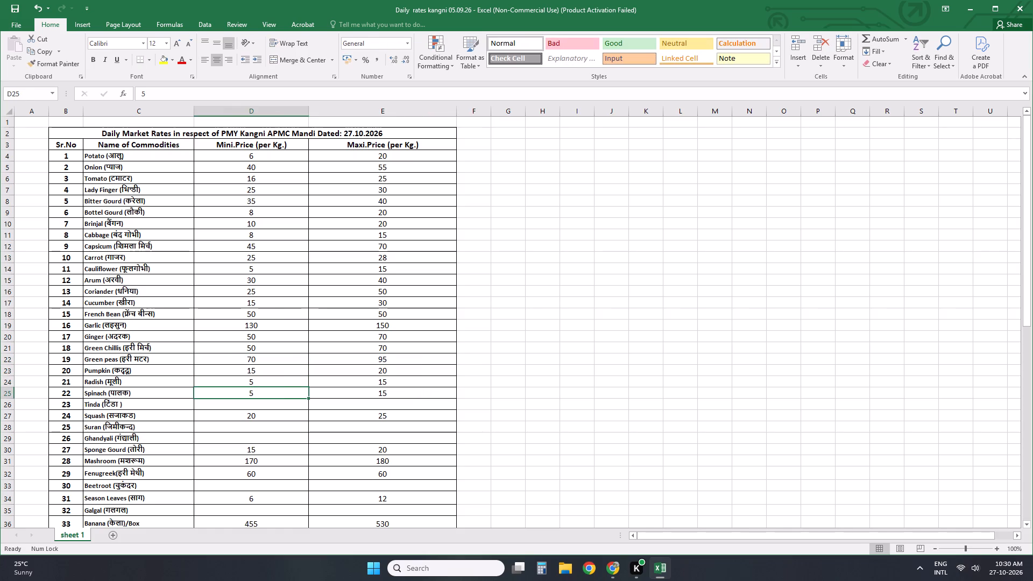
{"action": "key", "text": "5"}
{"action": "key", "text": "Right"}
{"action": "type", "text": "15"}
{"action": "key", "text": "Down"}
{"action": "key", "text": "Left"}
Enter minimum and maximum prices of 15 and 20 for Squash, and 18 and 20 for Ghandyali.
{"action": "key", "text": "Down"}
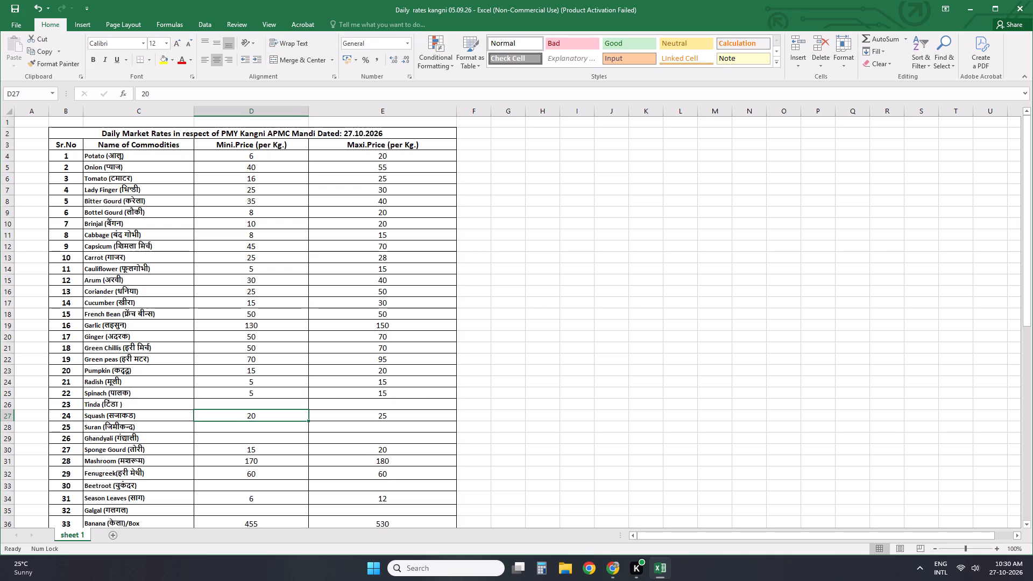
{"action": "type", "text": "15"}
{"action": "key", "text": "Right"}
{"action": "type", "text": "20"}
{"action": "key", "text": "Down"}
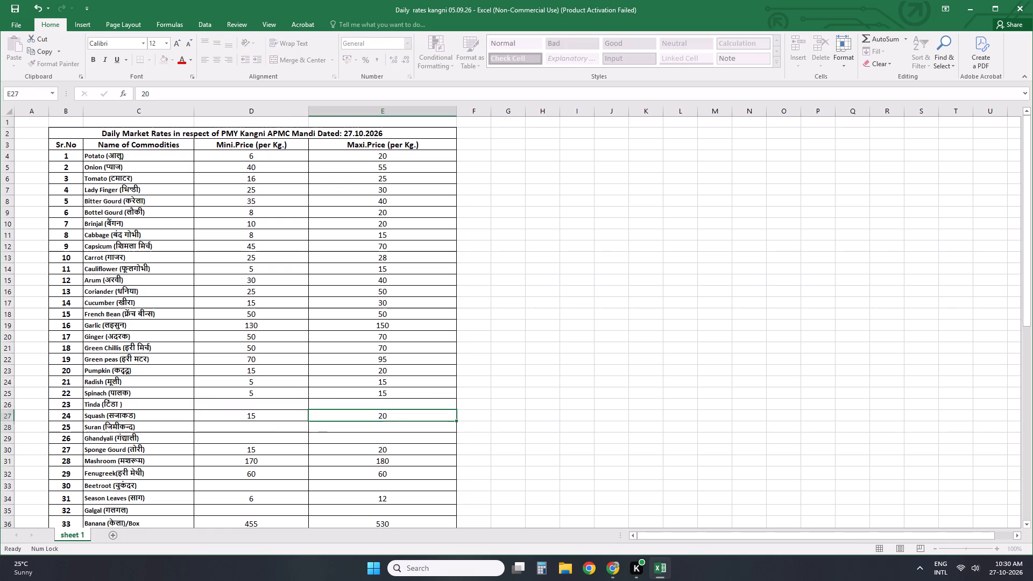
{"action": "key", "text": "Left"}
{"action": "key", "text": "Down"}
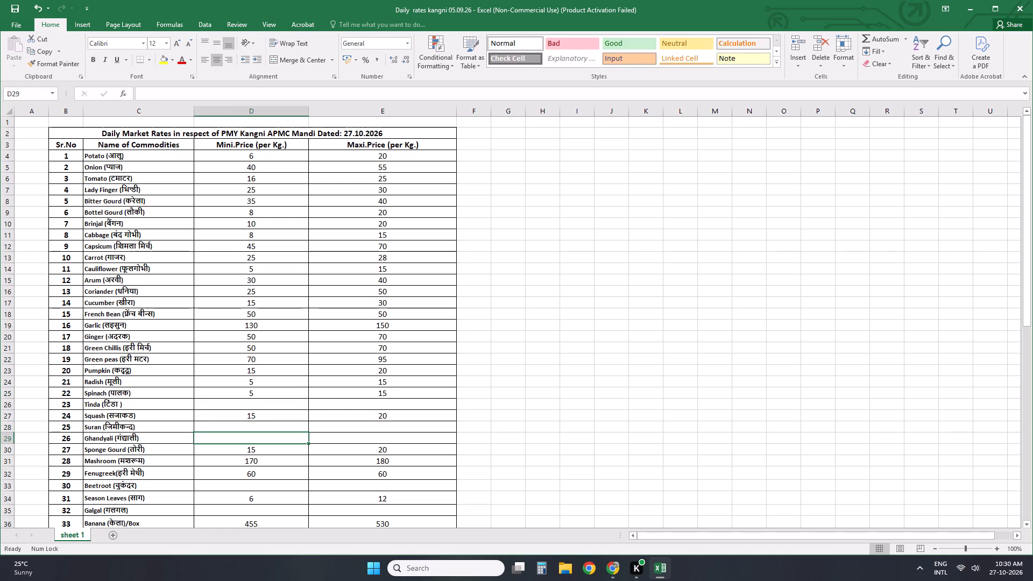
{"action": "type", "text": "18"}
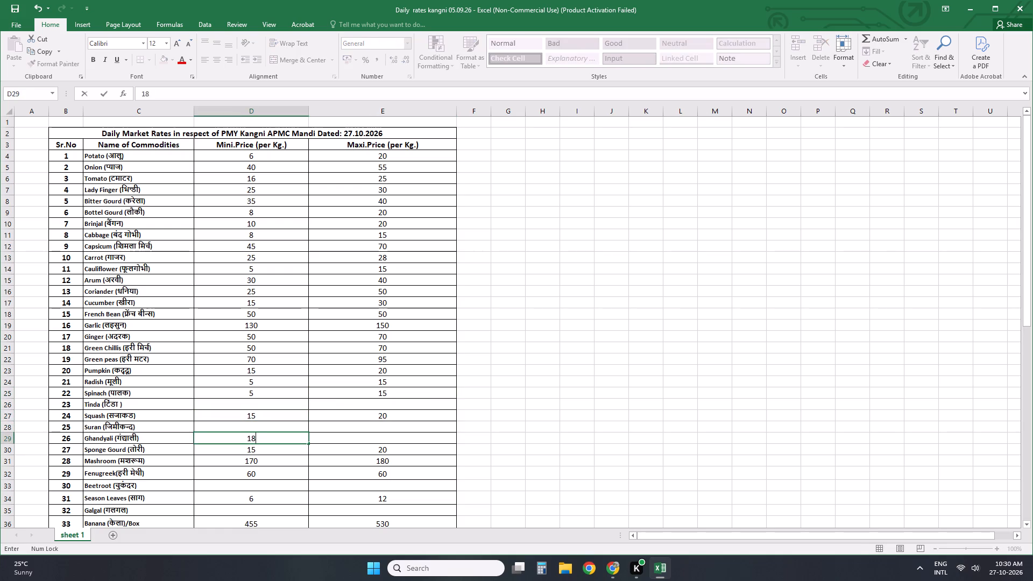
{"action": "key", "text": "Right"}
{"action": "type", "text": "20"}
{"action": "key", "text": "Down"}
{"action": "key", "text": "Left"}
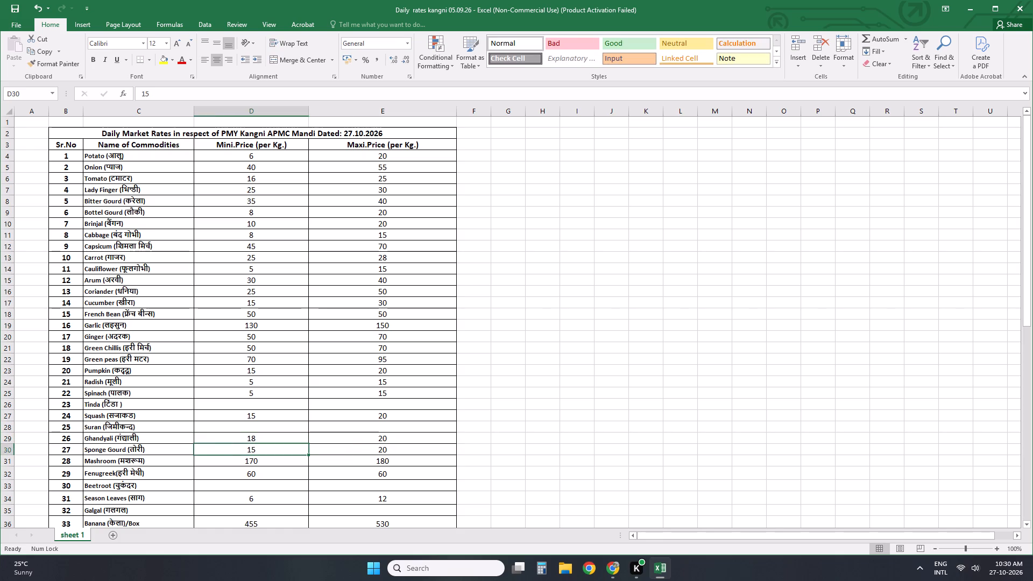
Enter minimum and maximum prices of 10 and 20 for Sponge Gourd, and a maximum price of 190 for Mashroom.
{"action": "type", "text": "10"}
{"action": "key", "text": "Right"}
{"action": "type", "text": "20"}
{"action": "key", "text": "Down"}
{"action": "key", "text": "Left"}
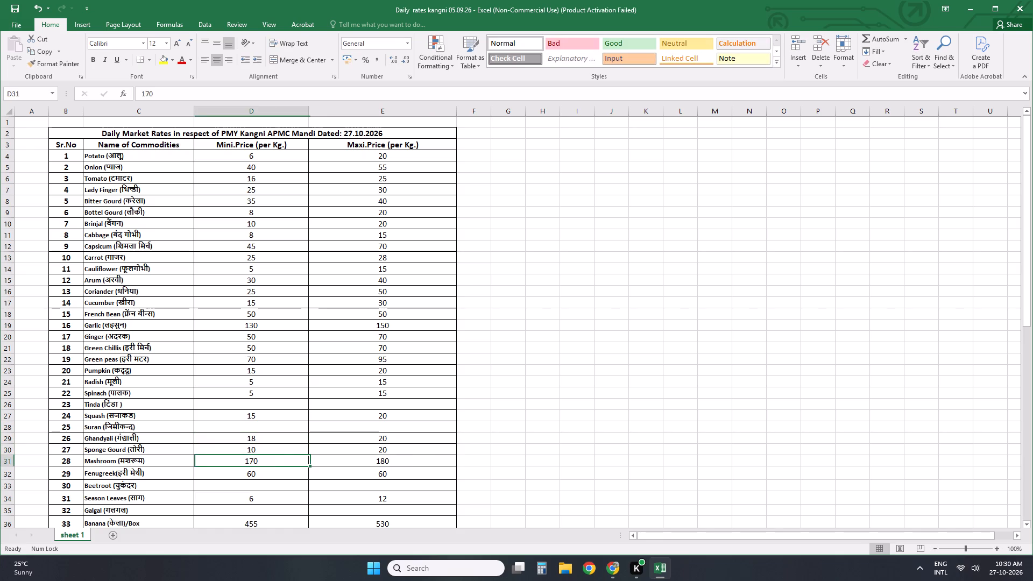
{"action": "key", "text": "Right"}
{"action": "type", "text": "190"}
{"action": "key", "text": "Down"}
{"action": "key", "text": "Left"}
{"action": "key", "text": "Left"}
{"action": "key", "text": "Right"}
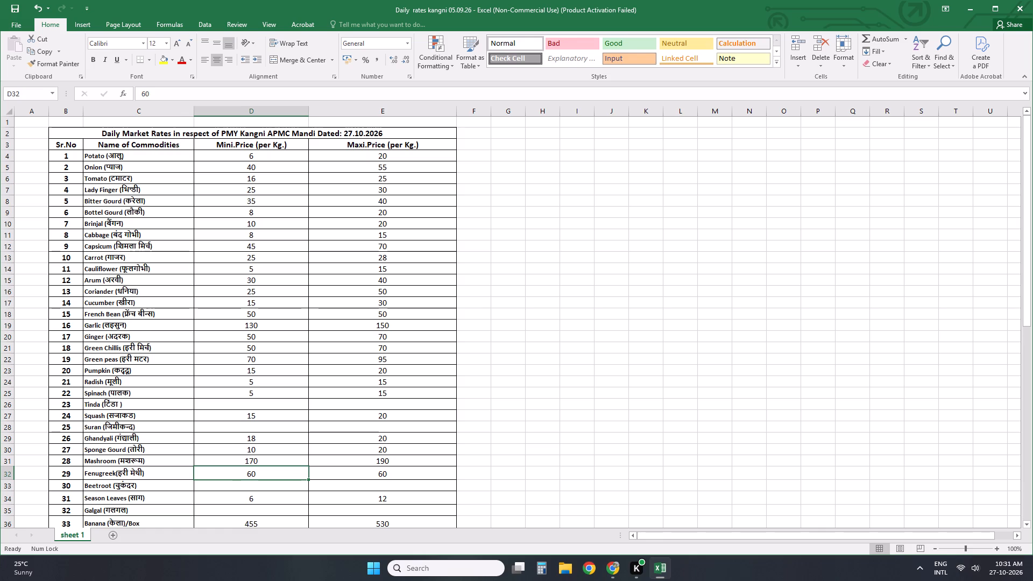
Enter minimum and maximum prices of 40 and 60 for Fenugreek, and 25 and 30 for Beetroot.
{"action": "type", "text": "40"}
{"action": "key", "text": "Right"}
{"action": "type", "text": "60"}
{"action": "key", "text": "Down"}
{"action": "key", "text": "Left"}
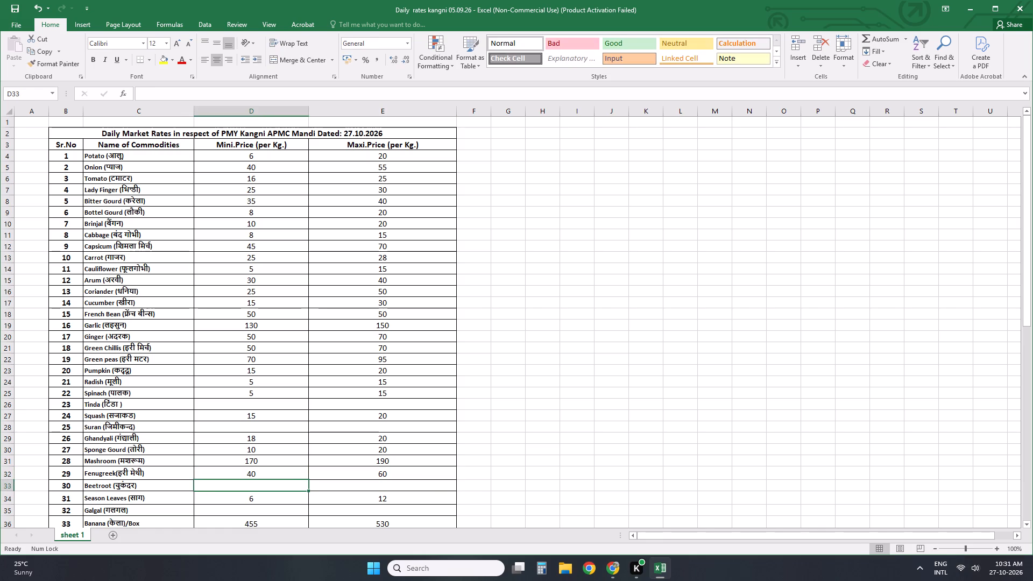
{"action": "type", "text": "25"}
{"action": "key", "text": "Right"}
{"action": "type", "text": "30"}
{"action": "key", "text": "Down"}
Enter minimum and maximum prices of 5 and 10 for Season Leaves, and 10 and 12 for Galgal.
{"action": "key", "text": "Down"}
{"action": "key", "text": "Left"}
{"action": "key", "text": "Up"}
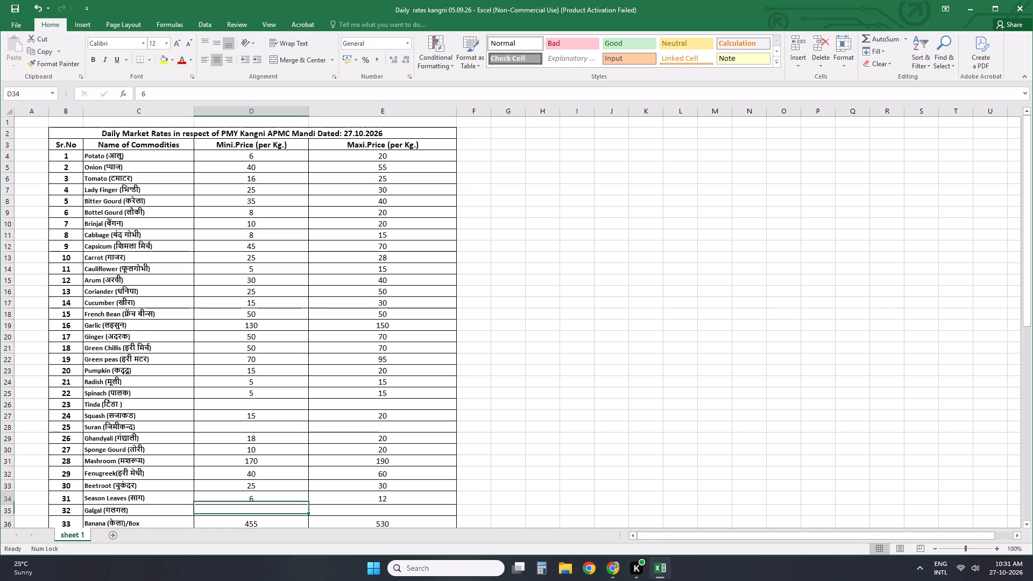
{"action": "key", "text": "5"}
{"action": "key", "text": "Right"}
{"action": "type", "text": "10"}
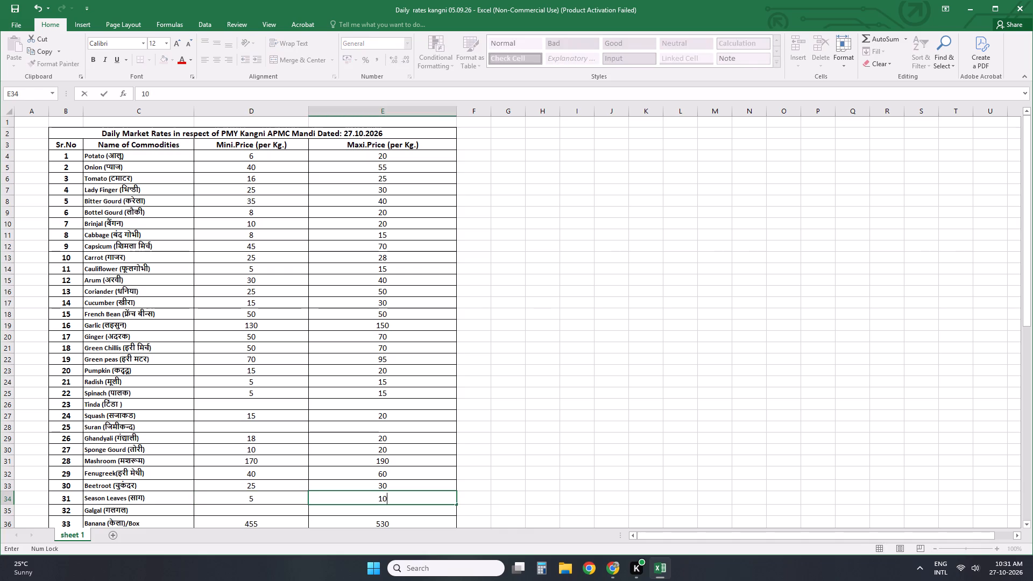
{"action": "key", "text": "Down"}
{"action": "key", "text": "Left"}
{"action": "key", "text": "Down"}
{"action": "key", "text": "Up"}
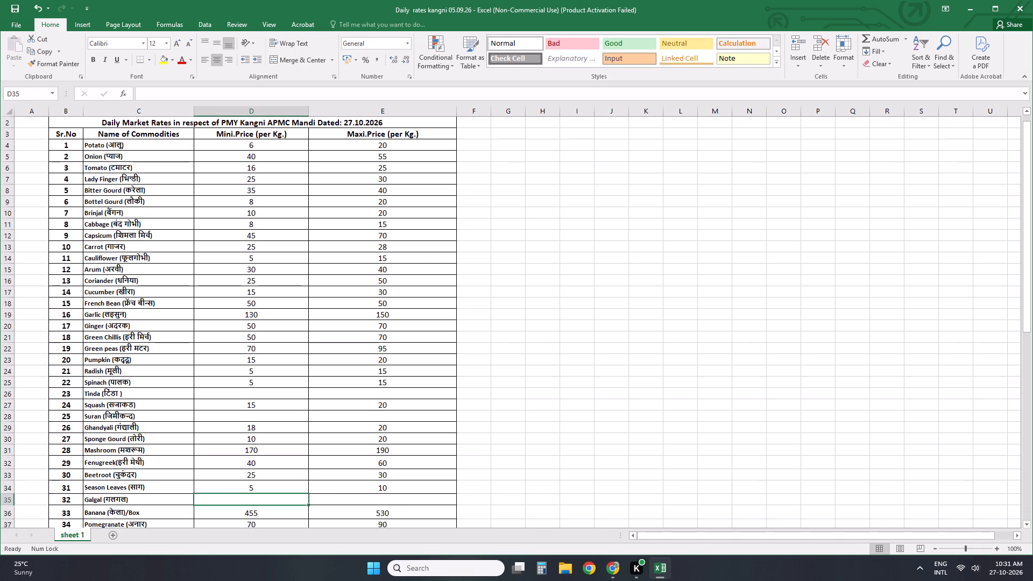
{"action": "type", "text": "10"}
{"action": "key", "text": "Right"}
{"action": "type", "text": "12"}
{"action": "key", "text": "Down"}
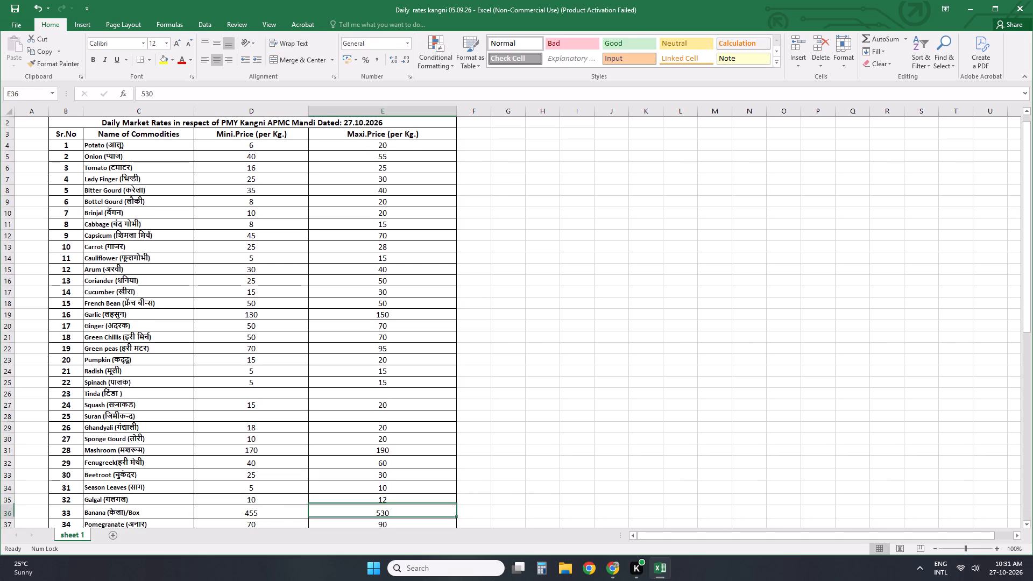
{"action": "key", "text": "Left"}
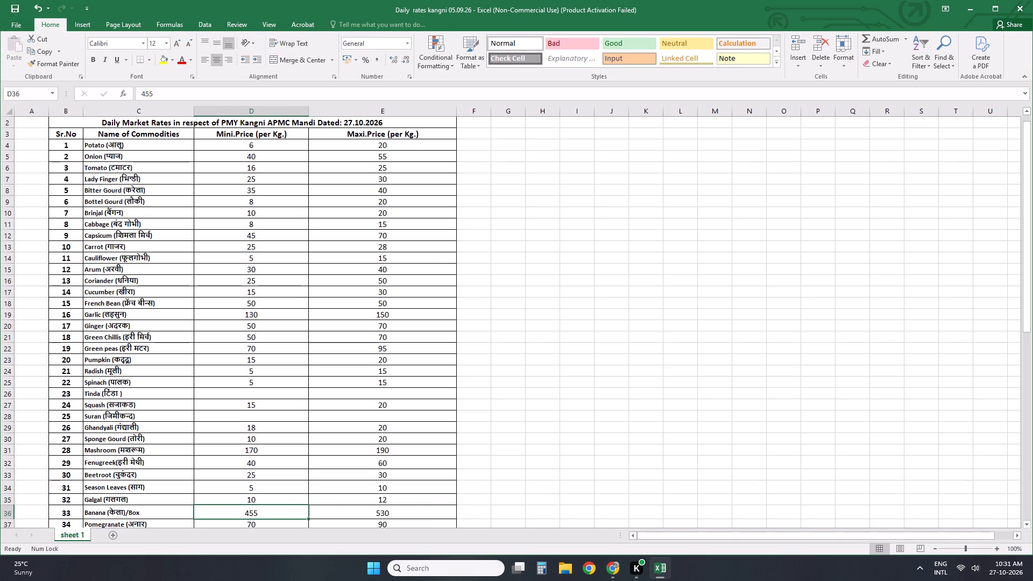
Enter a minimum price of 250 for Banana per box, and minimum and maximum prices of 70 and 200 for Pomegranate.
{"action": "type", "text": "250"}
{"action": "key", "text": "Right"}
{"action": "key", "text": "Down"}
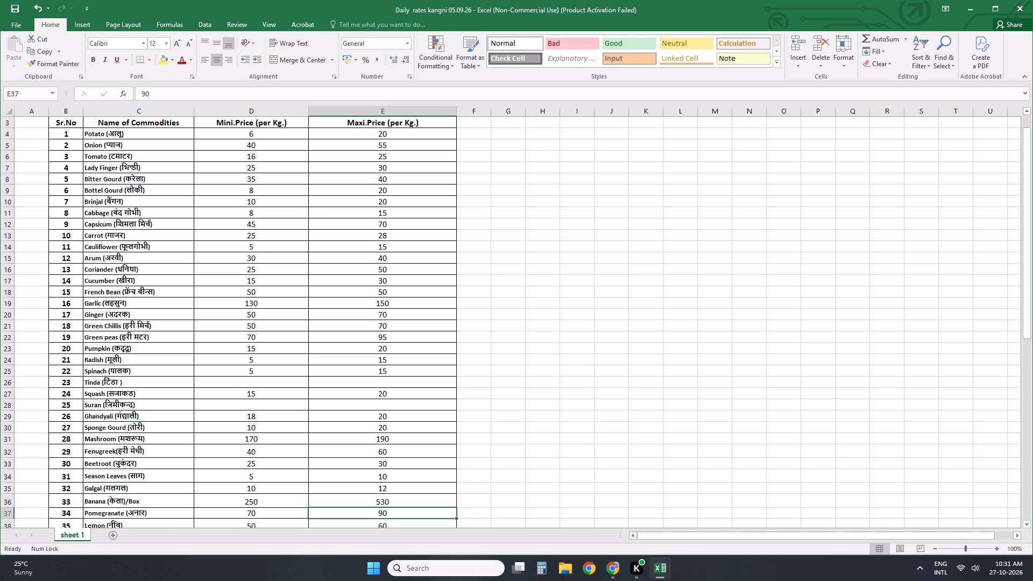
{"action": "key", "text": "Left"}
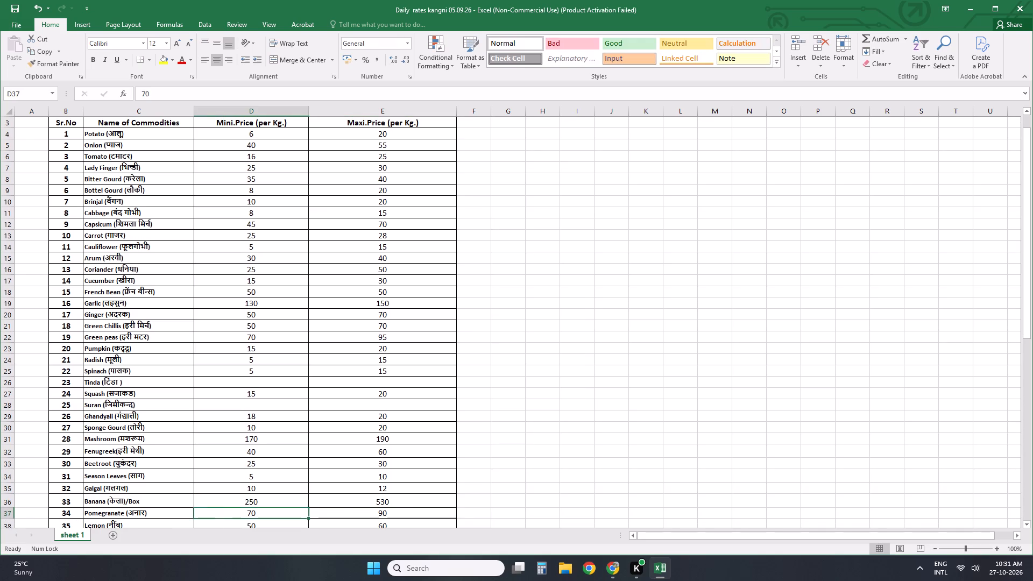
{"action": "type", "text": "70"}
{"action": "key", "text": "Right"}
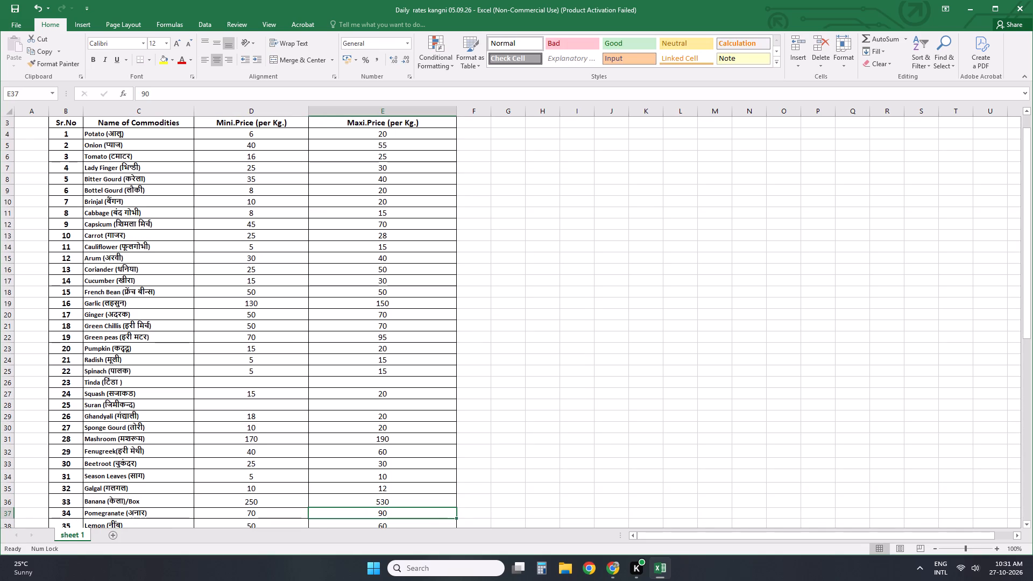
{"action": "type", "text": "200"}
{"action": "key", "text": "Down"}
{"action": "key", "text": "Left"}
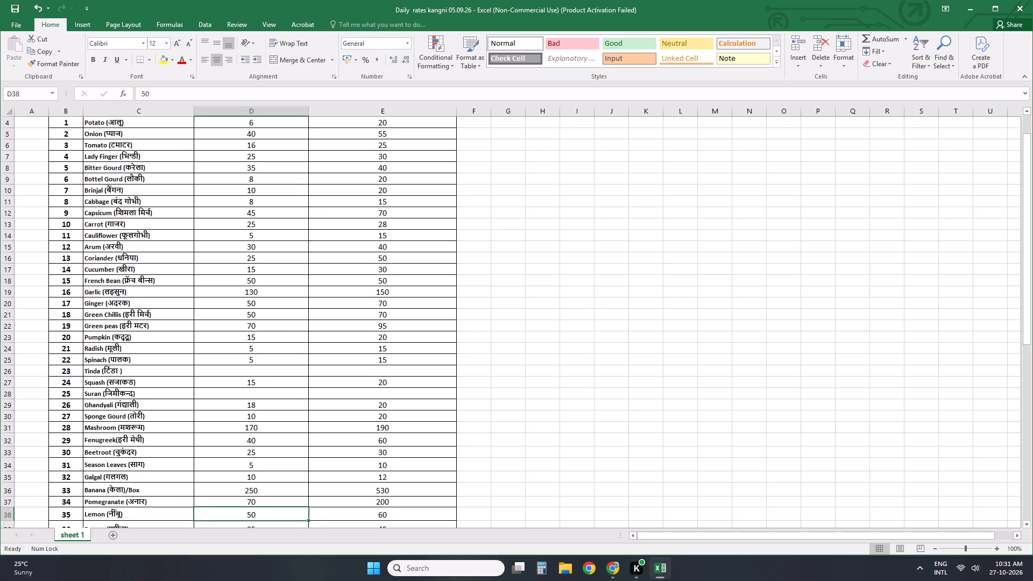
Enter minimum and maximum prices of 40 and 50 for Lemon, and 45 and 58 for Papaya.
{"action": "type", "text": "405"}
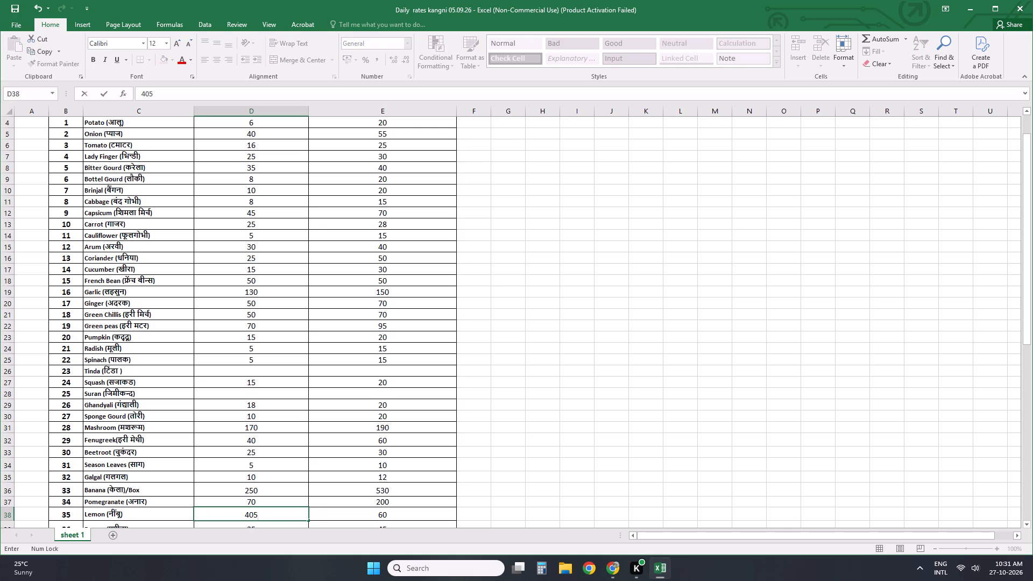
{"action": "key", "text": "BackSpace"}
{"action": "key", "text": "Right"}
{"action": "type", "text": "50"}
{"action": "key", "text": "Down"}
{"action": "key", "text": "Left"}
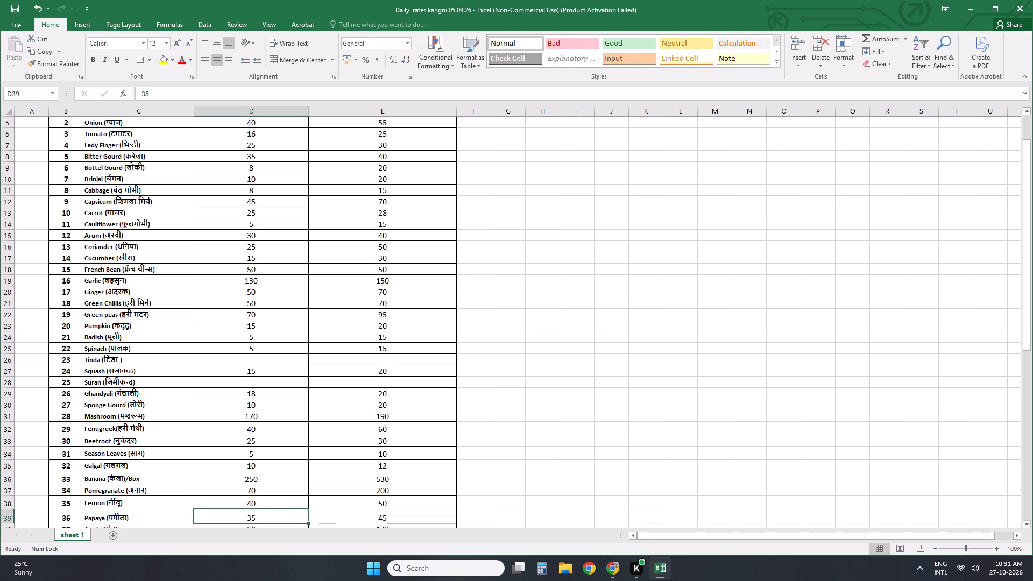
{"action": "type", "text": "45"}
{"action": "key", "text": "Right"}
{"action": "type", "text": "58"}
{"action": "key", "text": "Down"}
{"action": "key", "text": "Left"}
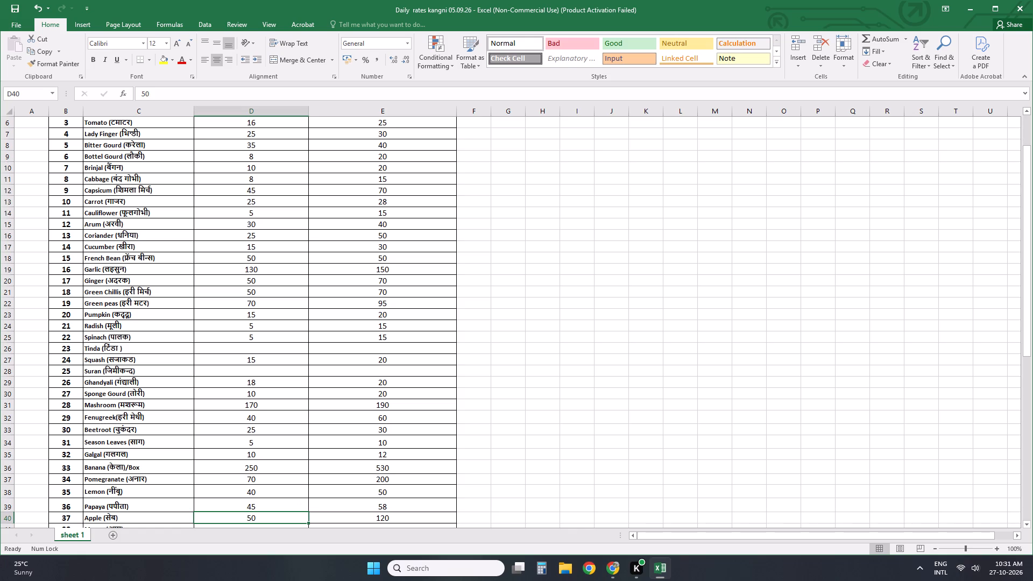
Enter a minimum price of 31 and a maximum price of 200 for Apple.
{"action": "type", "text": "31"}
{"action": "key", "text": "Right"}
{"action": "type", "text": "200"}
{"action": "key", "text": "Down"}
{"action": "key", "text": "Left"}
Skip Mango and enter a minimum price of 77 and a maximum price of 78 for Pear.
{"action": "key", "text": "Down"}
{"action": "key", "text": "Down"}
{"action": "key", "text": "Down"}
{"action": "key", "text": "Down"}
{"action": "key", "text": "Up"}
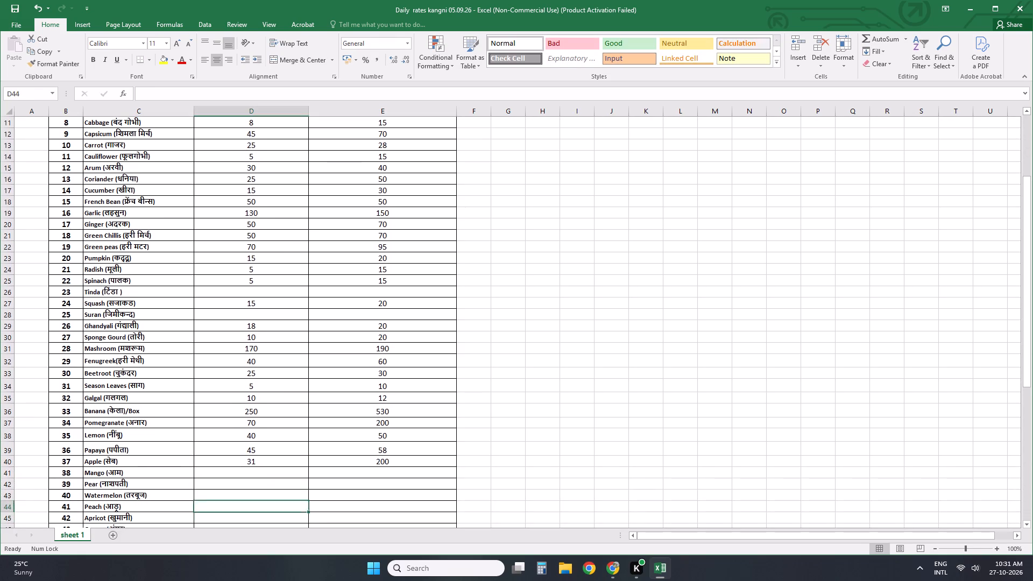
{"action": "key", "text": "Up"}
{"action": "key", "text": "Up"}
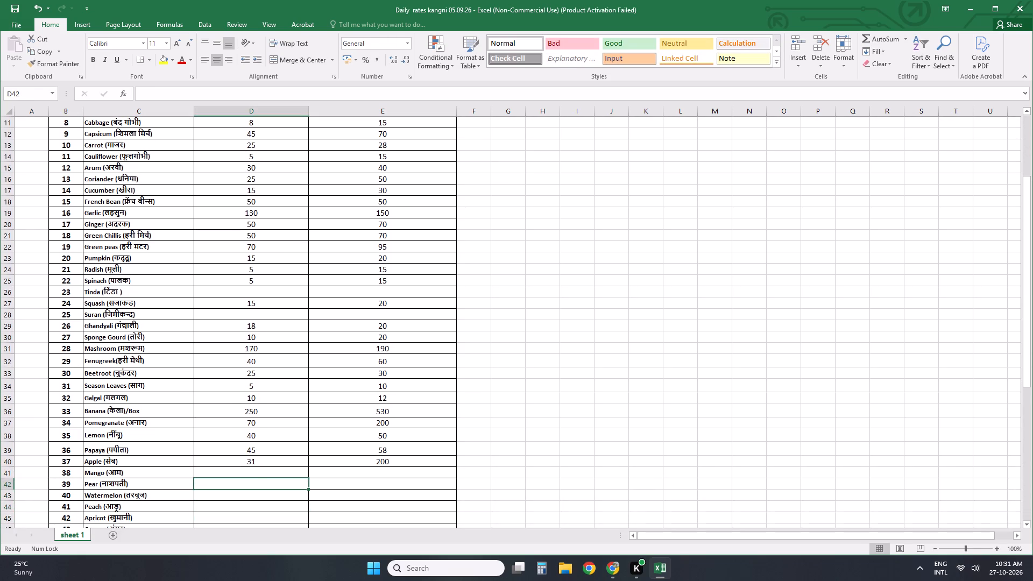
{"action": "type", "text": "77"}
{"action": "key", "text": "Right"}
{"action": "type", "text": "78"}
{"action": "key", "text": "Down"}
{"action": "key", "text": "Left"}
Enter 25 as the minimum price per kg for Guava.
{"action": "key", "text": "Down"}
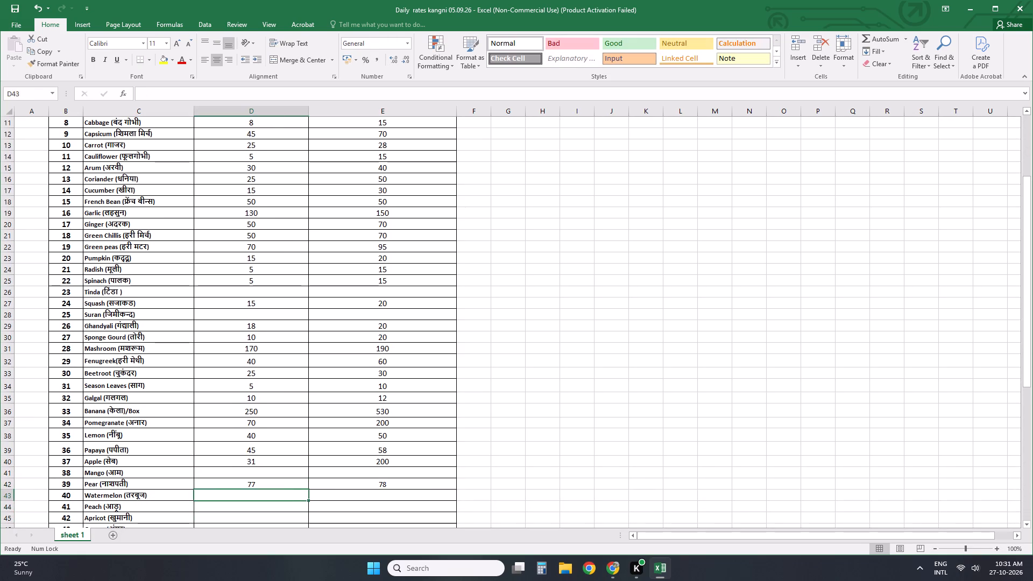
{"action": "key", "text": "Down"}
{"action": "key", "text": "Down"}
{"action": "key", "text": "Down"}
{"action": "key", "text": "Down"}
{"action": "key", "text": "Up"}
{"action": "key", "text": "Up"}
{"action": "key", "text": "Down"}
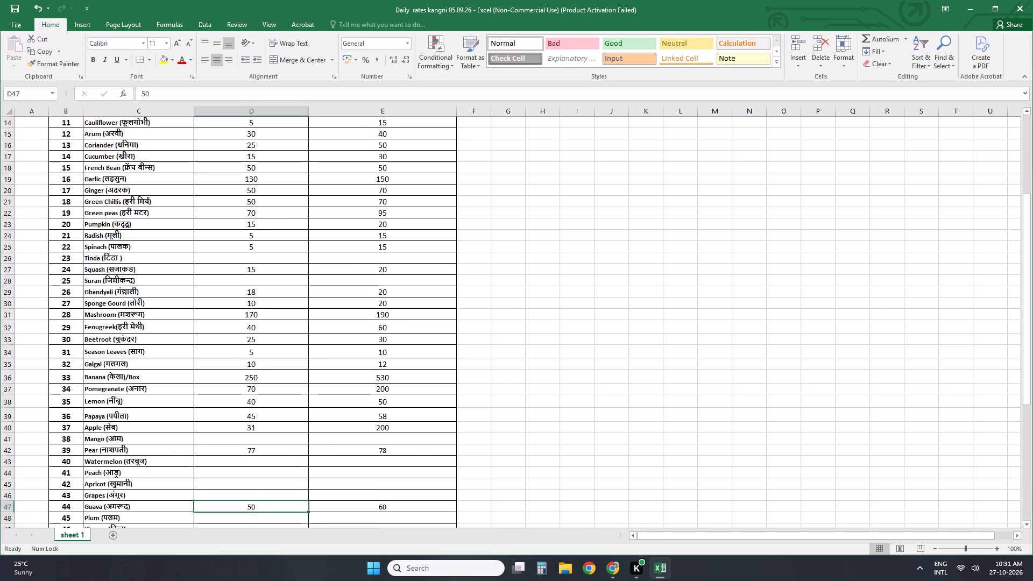
{"action": "key", "text": "Down"}
{"action": "key", "text": "Up"}
{"action": "type", "text": "25"}
{"action": "key", "text": "Right"}
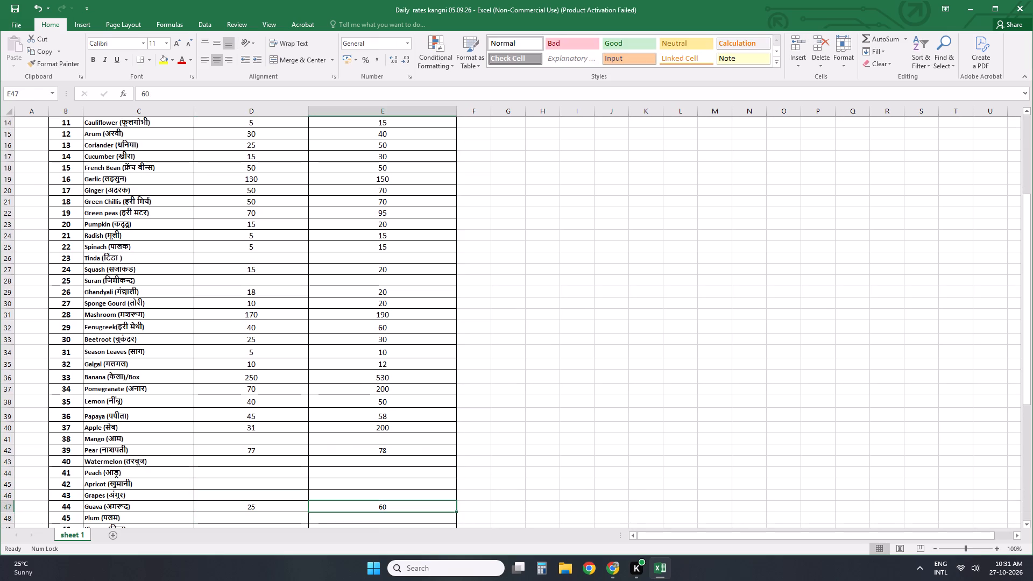
{"action": "key", "text": "Down"}
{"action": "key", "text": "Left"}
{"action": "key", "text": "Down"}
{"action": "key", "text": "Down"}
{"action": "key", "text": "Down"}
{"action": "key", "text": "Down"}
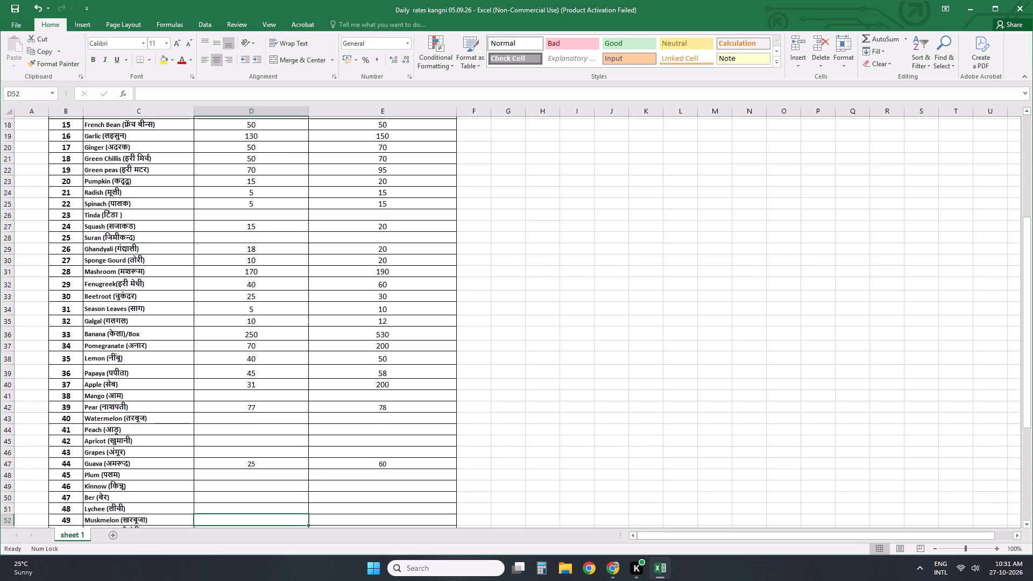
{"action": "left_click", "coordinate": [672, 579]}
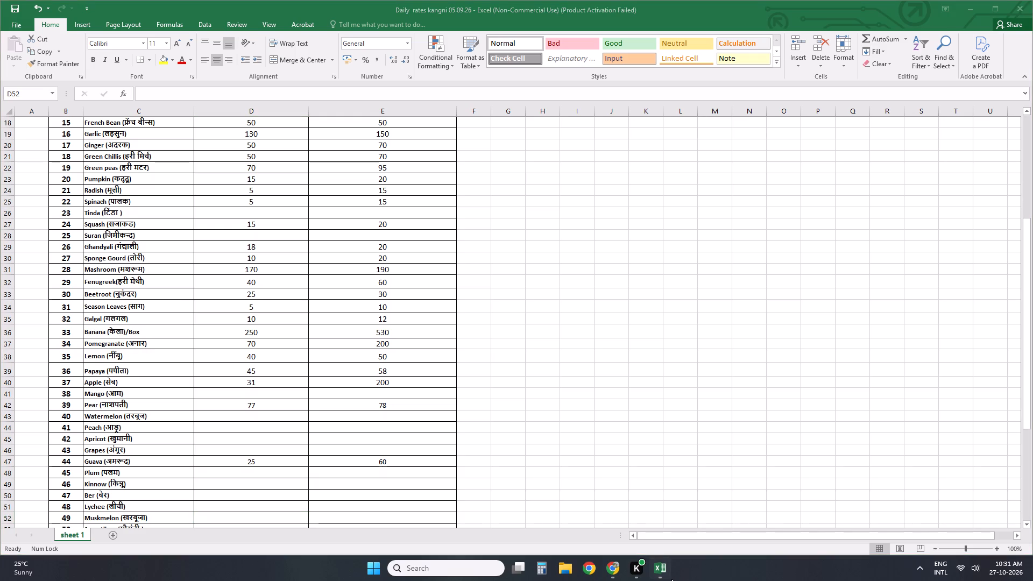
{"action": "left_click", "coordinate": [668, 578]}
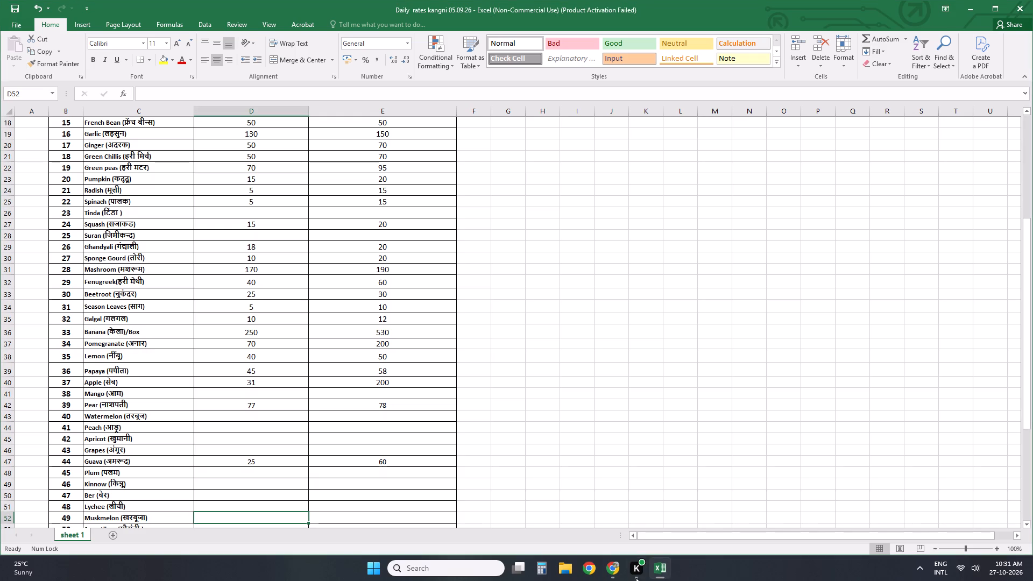
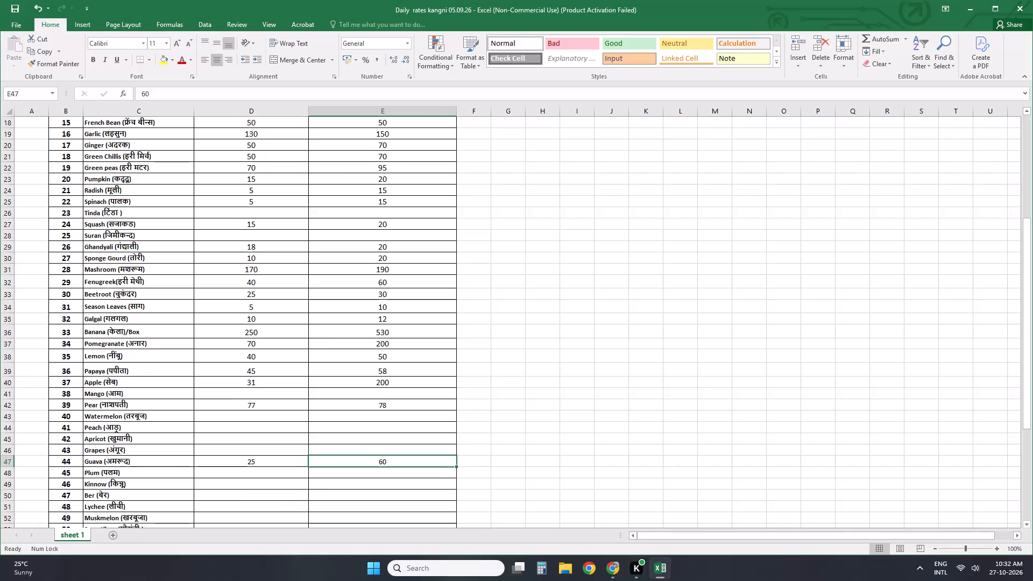
Enter 75 as the maximum price per kg for Guava.
{"action": "type", "text": "75"}
Clear both the minimum and maximum prices in the Orange row.
{"action": "scroll", "coordinate": [328, 480], "scroll_direction": "down", "scroll_amount": 3}
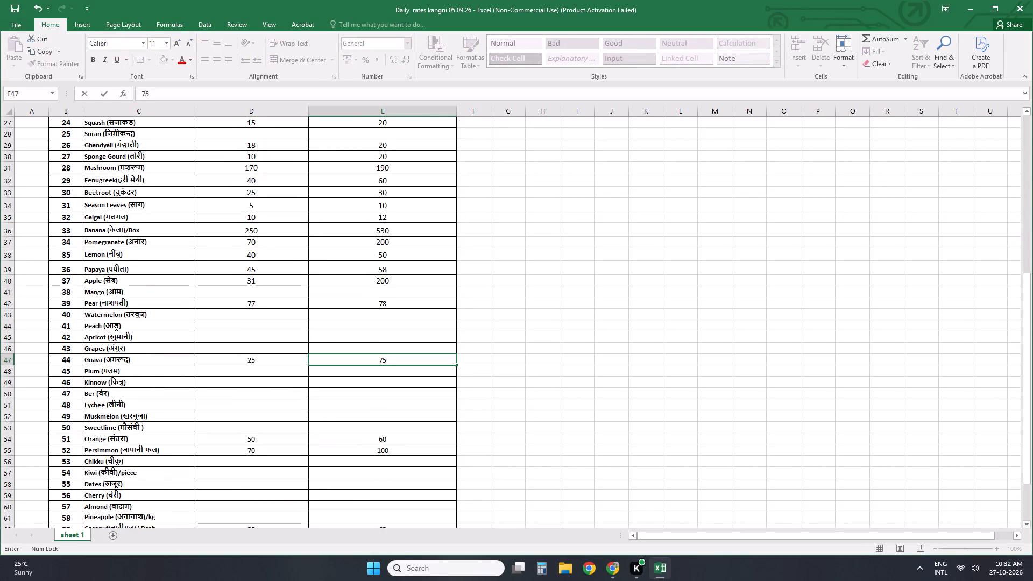
{"action": "left_click", "coordinate": [247, 435]}
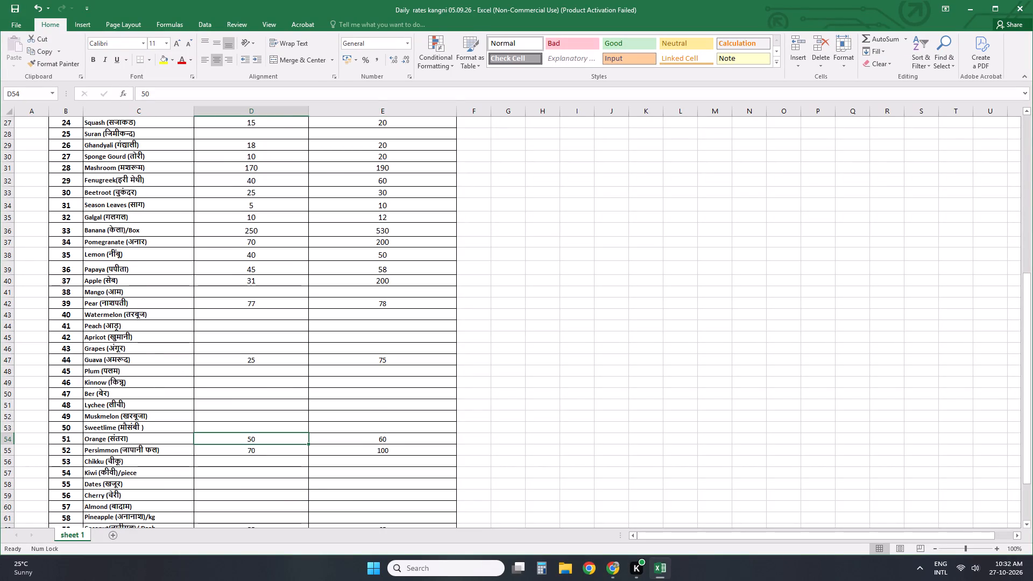
{"action": "key", "text": "BackSpace"}
{"action": "key", "text": "Right"}
{"action": "key", "text": "BackSpace"}
Enter a minimum price of 70 and a maximum price of 130 for Persimmon.
{"action": "key", "text": "Down"}
{"action": "key", "text": "Left"}
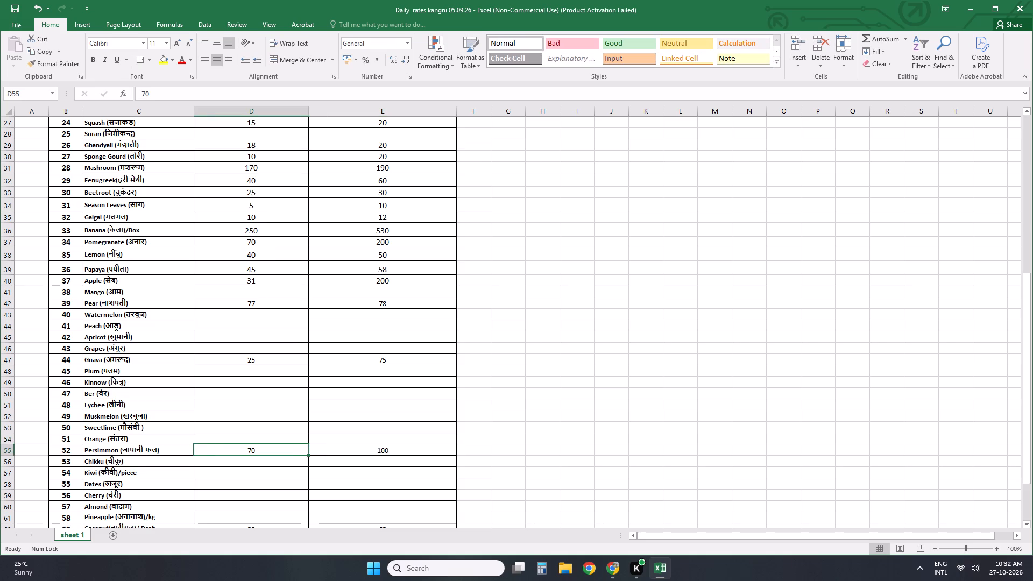
{"action": "type", "text": "70"}
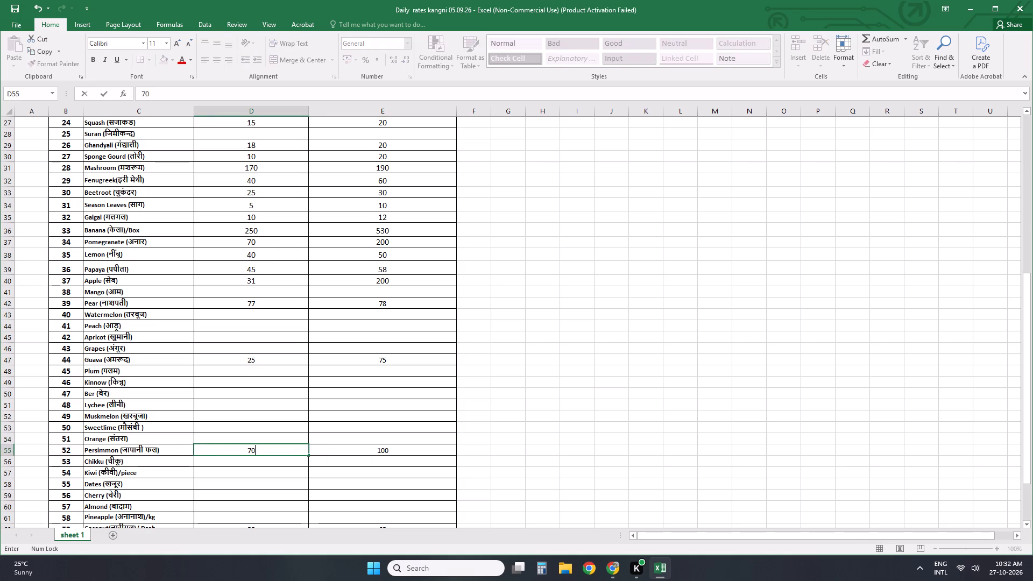
{"action": "key", "text": "Right"}
{"action": "type", "text": "130"}
{"action": "key", "text": "Down"}
Keep the minimum price for Coconut/Daab and enter 60 as its maximum price.
{"action": "key", "text": "Left"}
{"action": "key", "text": "Down"}
{"action": "key", "text": "Down"}
{"action": "key", "text": "Down"}
{"action": "key", "text": "Down"}
{"action": "key", "text": "Down"}
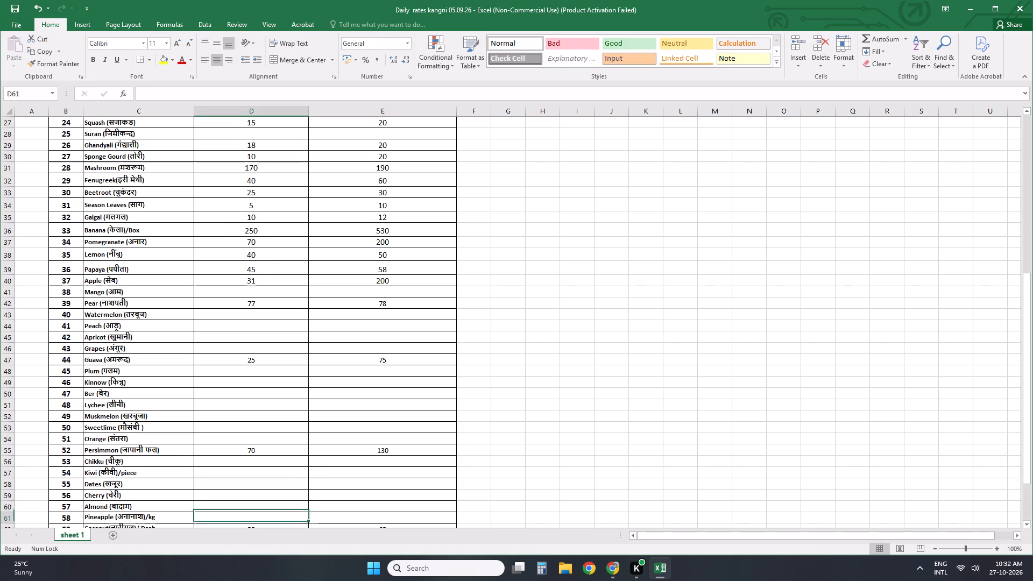
{"action": "key", "text": "Down"}
{"action": "key", "text": "Down"}
{"action": "key", "text": "Up"}
{"action": "key", "text": "Down"}
{"action": "key", "text": "Up"}
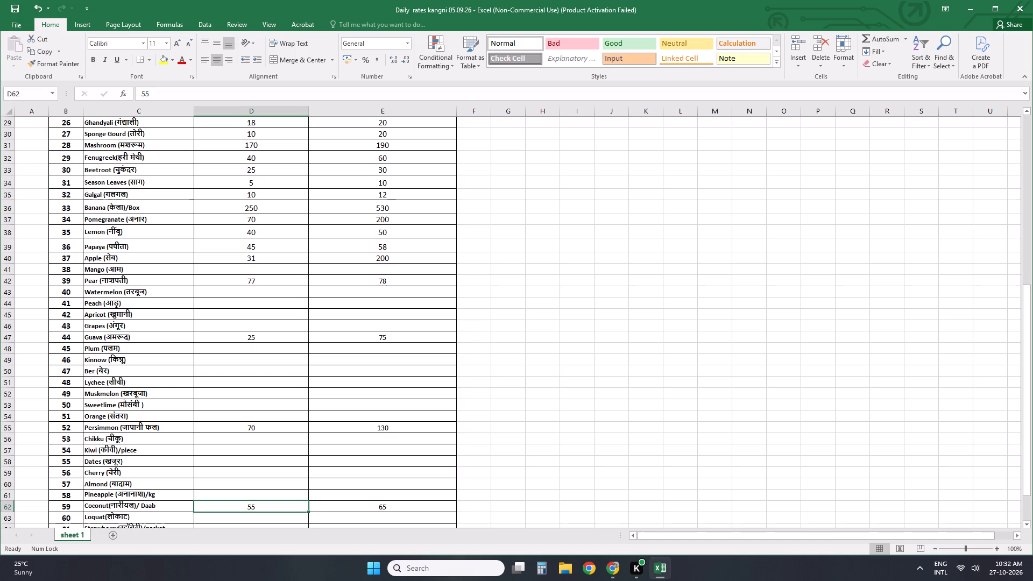
{"action": "key", "text": "Right"}
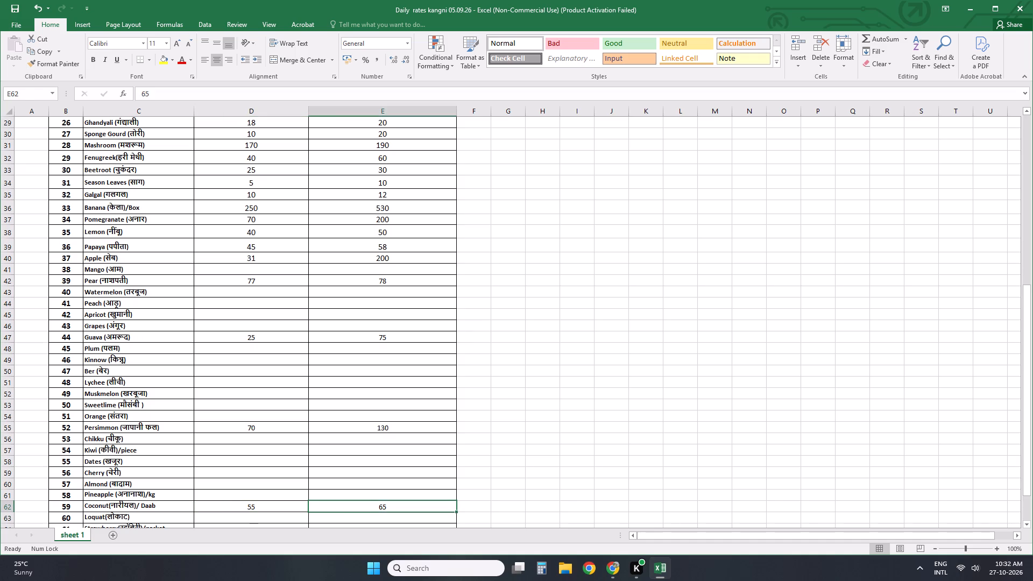
{"action": "type", "text": "60"}
{"action": "key", "text": "Down"}
Check the remaining rows from Strawberry through Orange Malta to the end of the rates table.
{"action": "key", "text": "Down"}
{"action": "key", "text": "Left"}
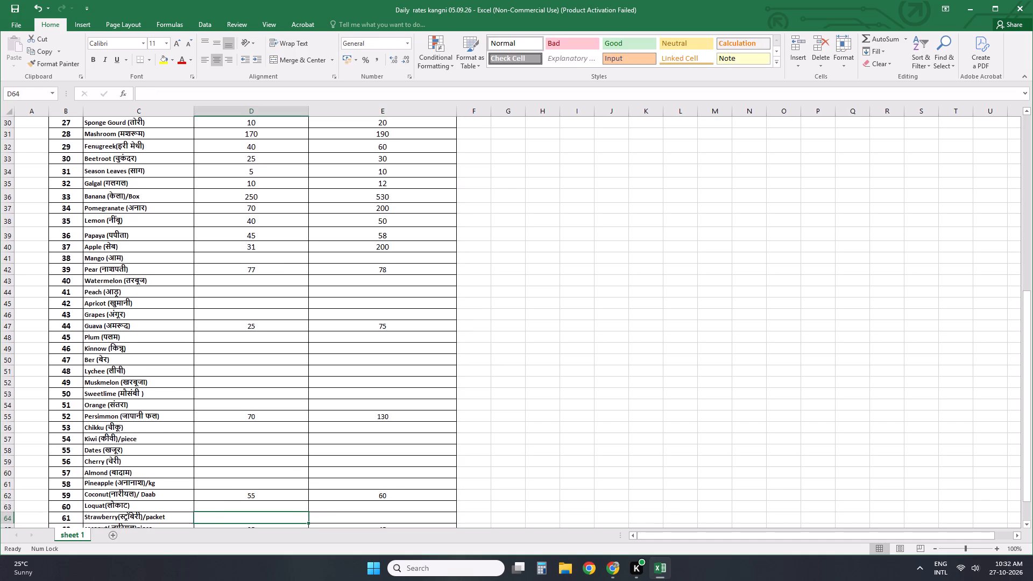
{"action": "key", "text": "Down"}
{"action": "key", "text": "Down"}
{"action": "key", "text": "Up"}
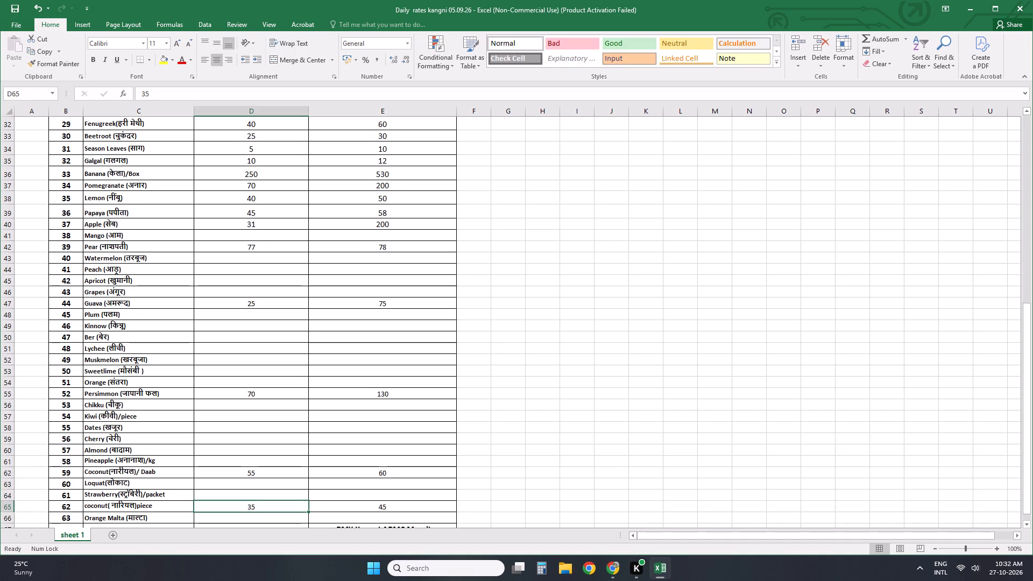
{"action": "key", "text": "Down"}
{"action": "key", "text": "Down"}
{"action": "key", "text": "Down"}
{"action": "key", "text": "Up"}
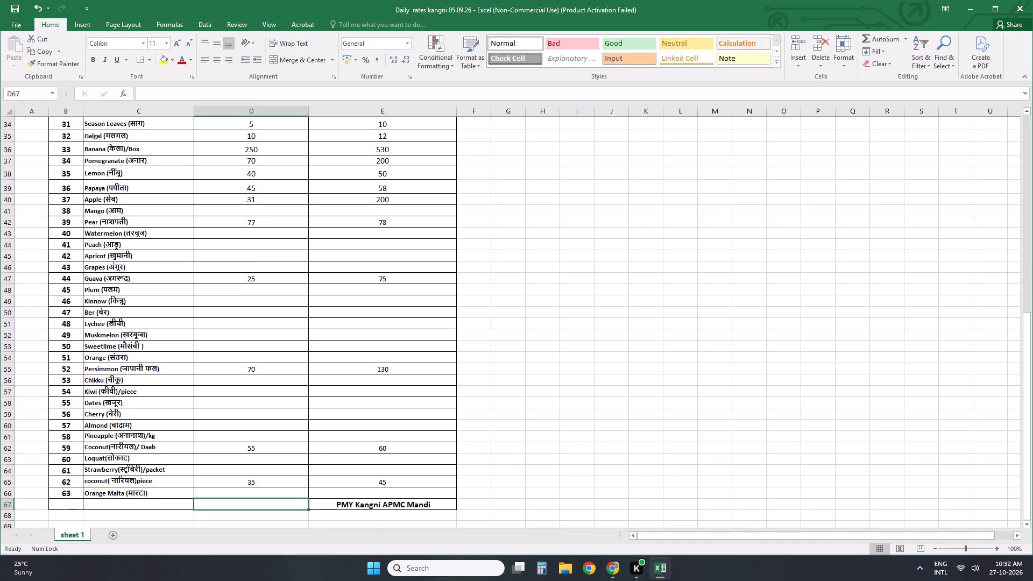
Save the updated daily rates workbook.
{"action": "left_click", "coordinate": [12, 5]}
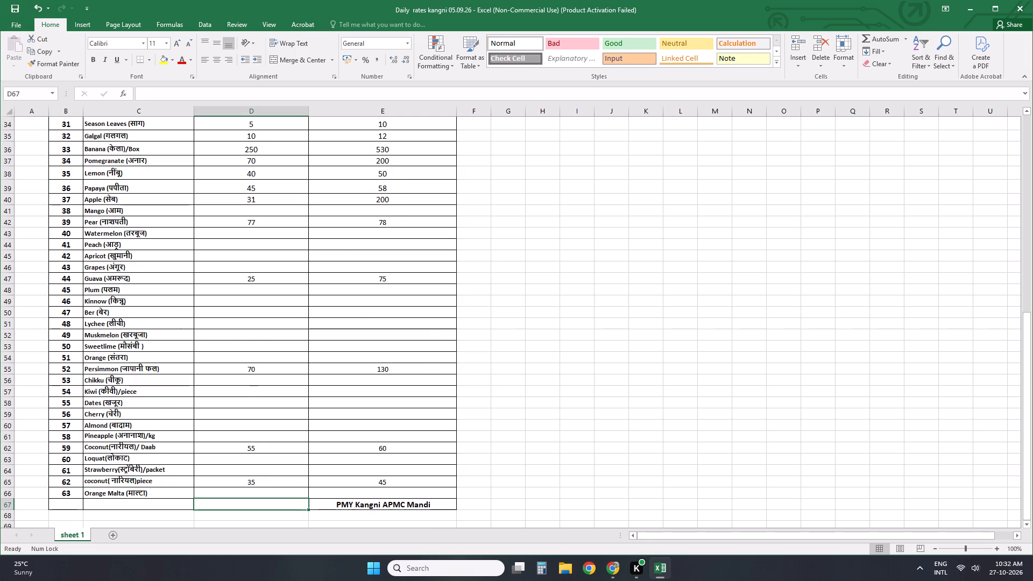
Select the whole rates table from its title to the PMY Kangni APMC Mandi row and print one copy of the active sheet.
{"action": "scroll", "coordinate": [278, 441], "scroll_direction": "up", "scroll_amount": 20}
{"action": "left_click_drag", "start_coordinate": [78, 132], "coordinate": [254, 163]}
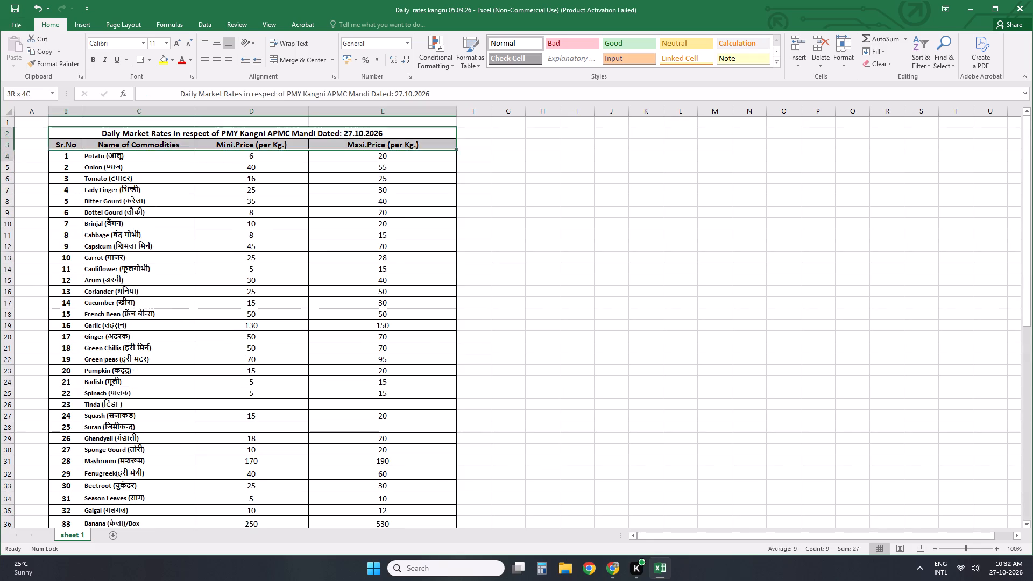
{"action": "left_click_drag", "start_coordinate": [254, 163], "coordinate": [320, 512]}
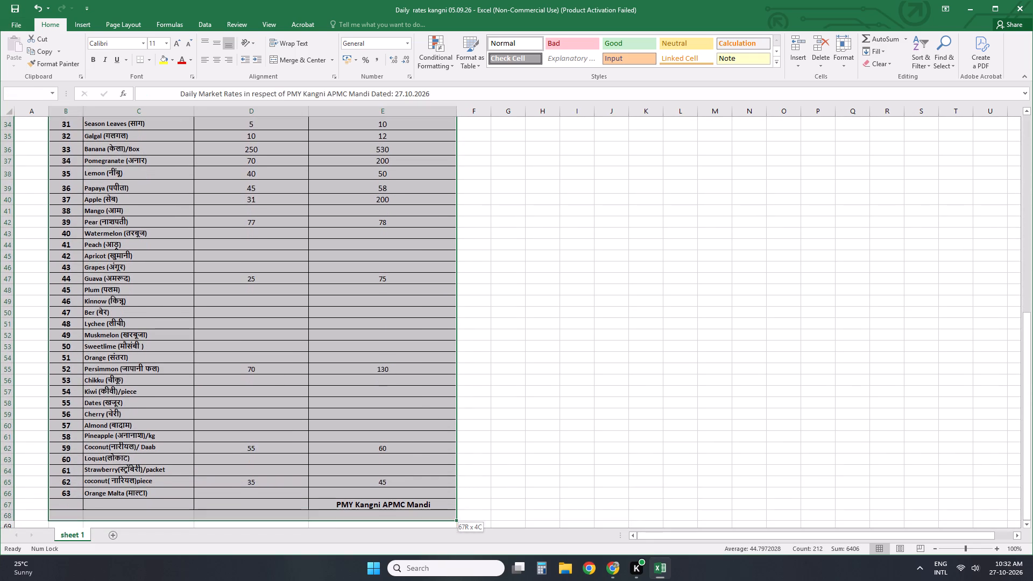
{"action": "left_click_drag", "start_coordinate": [320, 512], "coordinate": [319, 507]}
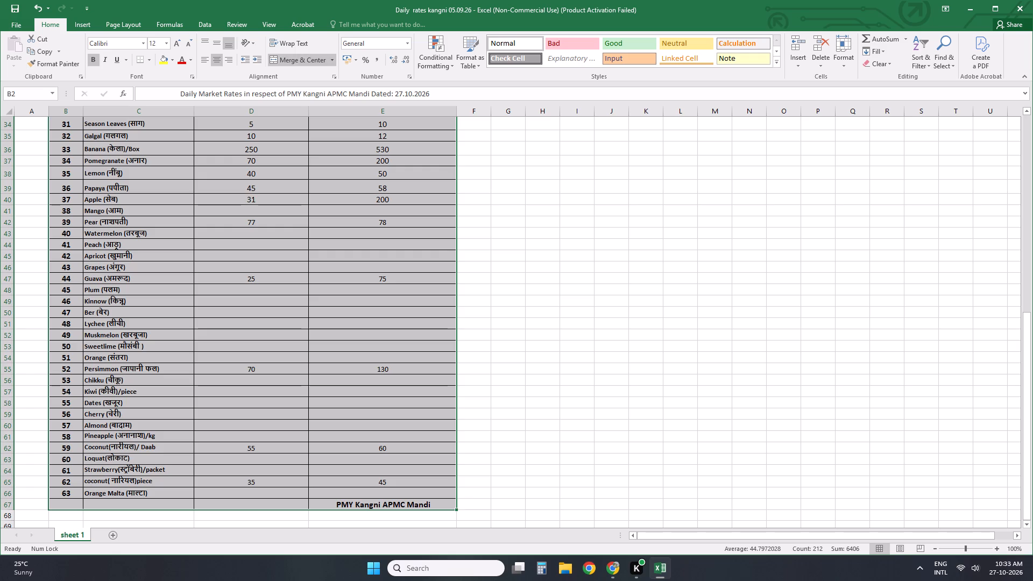
{"action": "key", "text": "ctrl+p"}
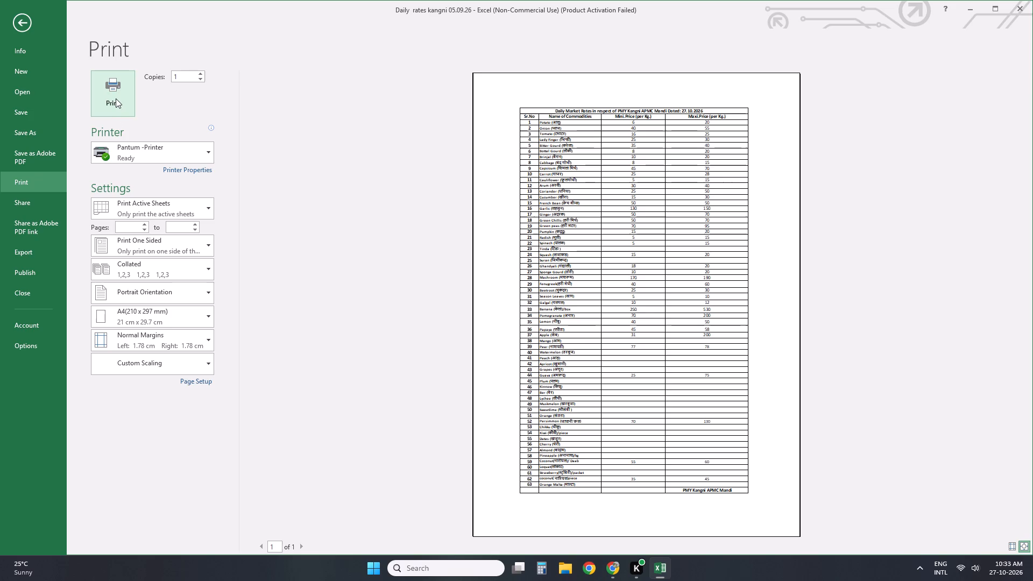
{"action": "left_click", "coordinate": [116, 98]}
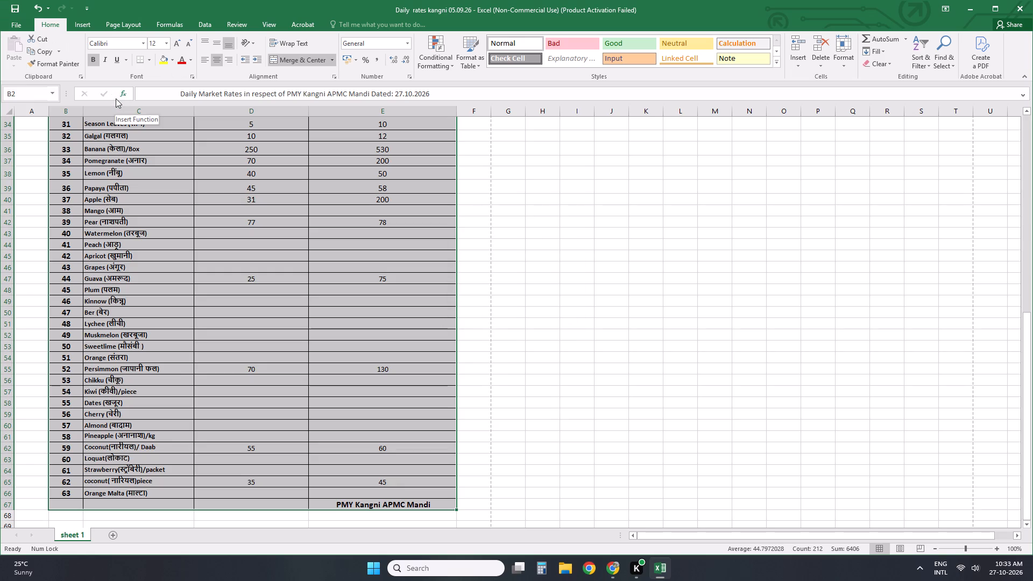
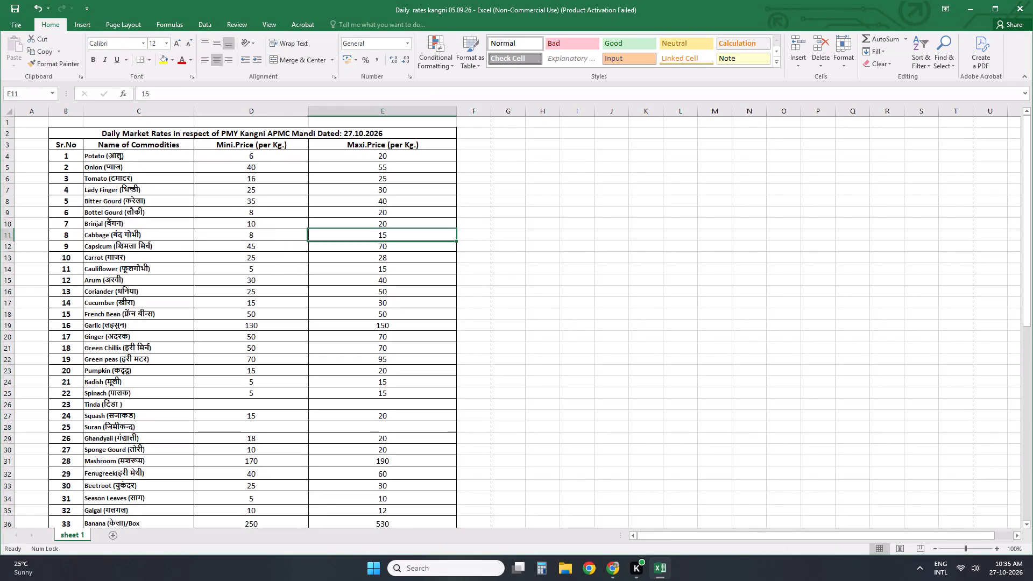
Copy the minimum and maximum prices for Potato through Mashroom from the daily rates sheet.
{"action": "left_click_drag", "start_coordinate": [254, 159], "coordinate": [404, 497]}
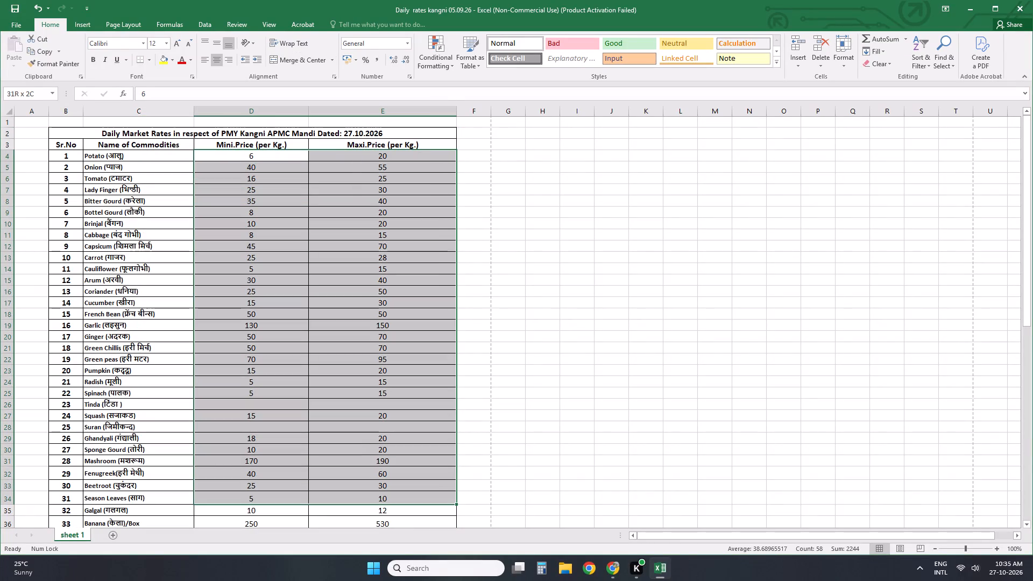
{"action": "left_click_drag", "start_coordinate": [404, 497], "coordinate": [413, 452]}
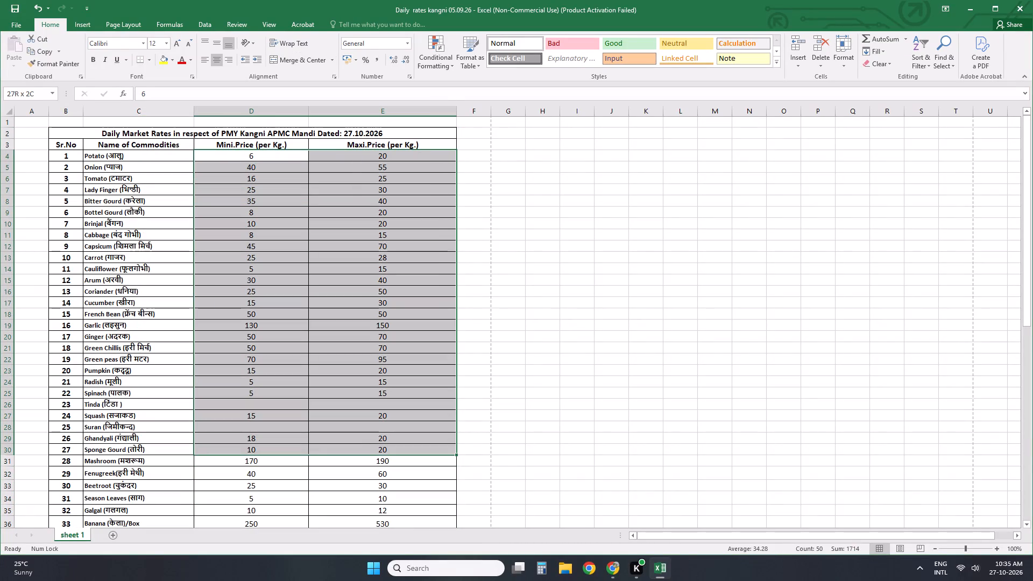
{"action": "left_click_drag", "start_coordinate": [413, 452], "coordinate": [418, 458]}
{"action": "key", "text": "ctrl+c"}
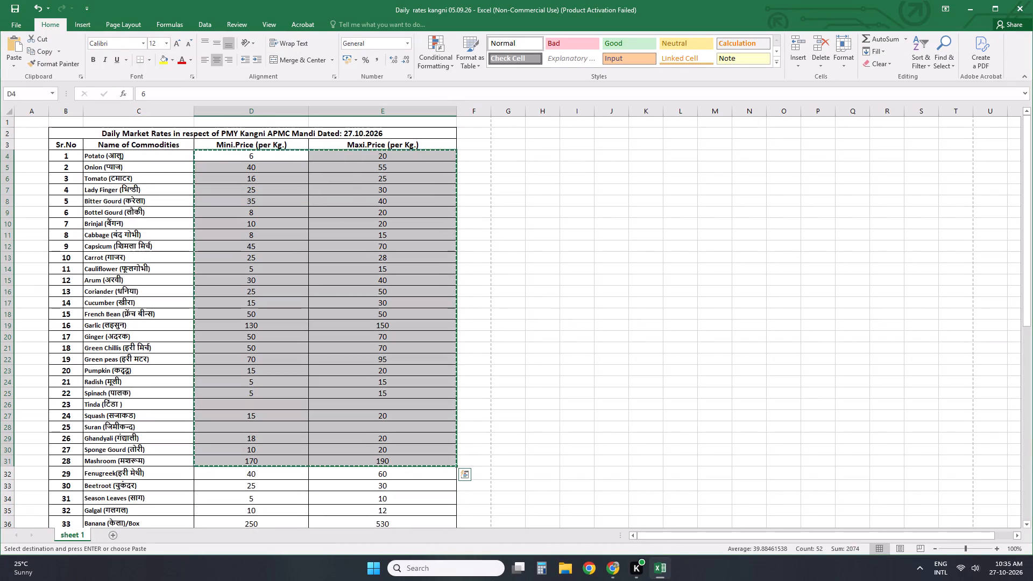
Open the Oct-2026 workbook from the desktop and maximize its window.
{"action": "left_click", "coordinate": [1032, 580]}
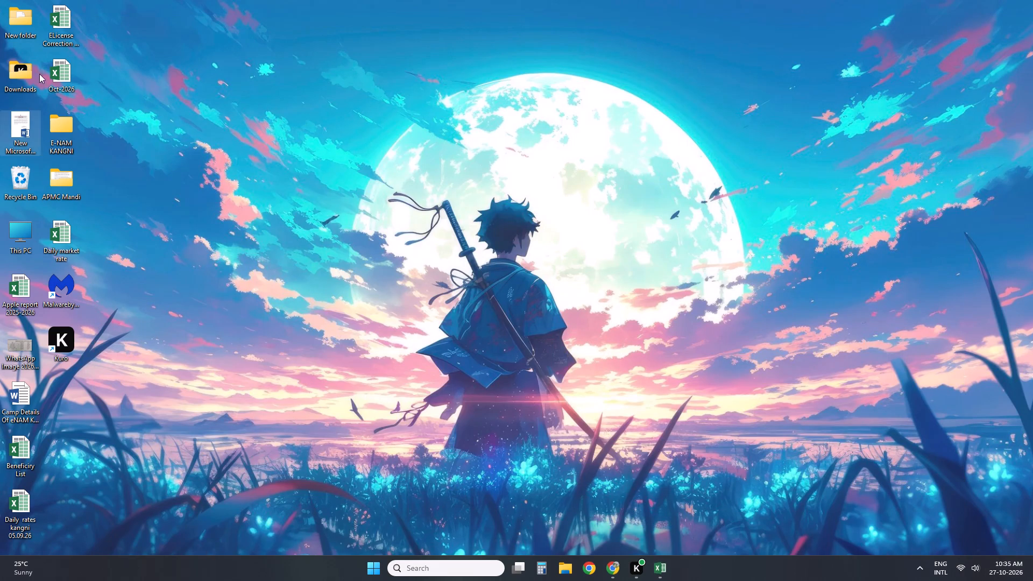
{"action": "double_click", "coordinate": [63, 72]}
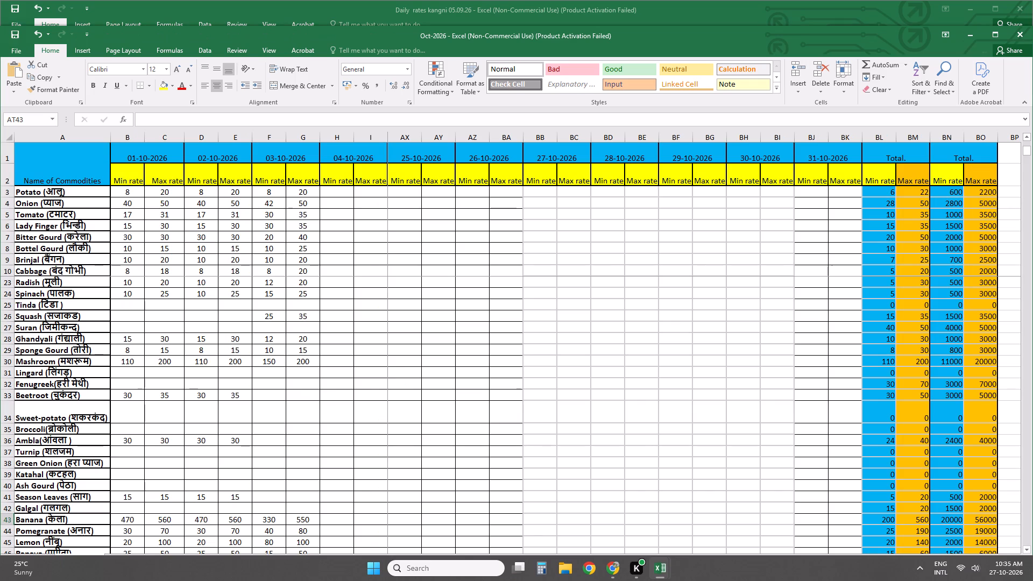
{"action": "left_click", "coordinate": [990, 33]}
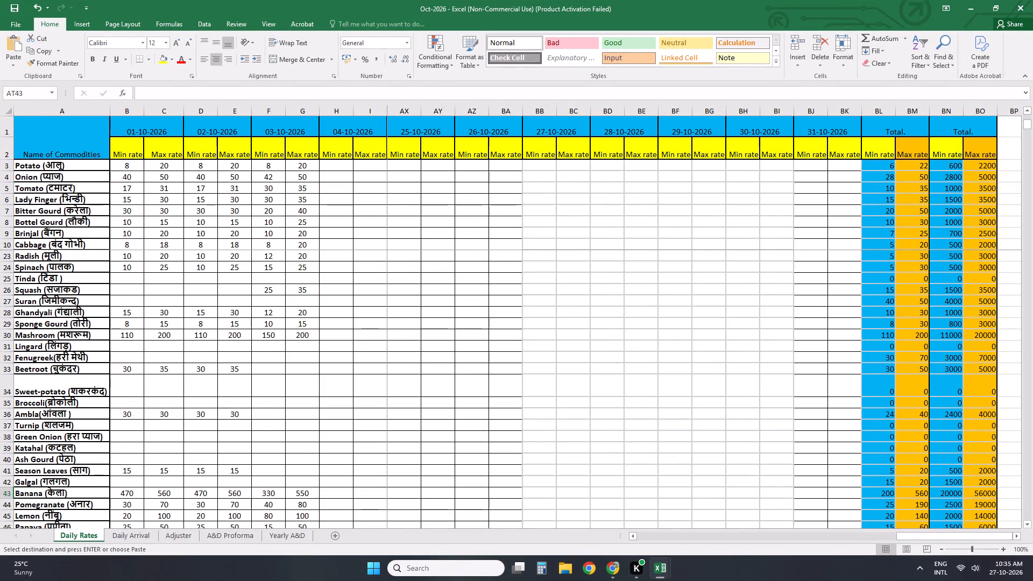
Paste the copied prices into the 27-10-2026 Min rate and Max rate columns of Daily Rates, starting at the Potato row.
{"action": "scroll", "coordinate": [359, 244], "scroll_direction": "up", "scroll_amount": 5}
{"action": "left_click_drag", "start_coordinate": [944, 534], "coordinate": [906, 540]}
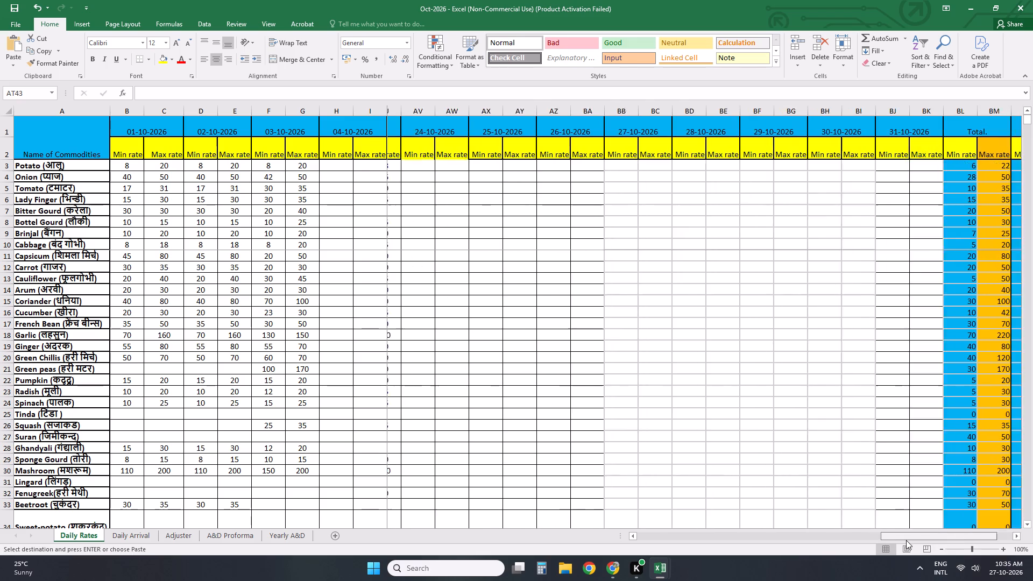
{"action": "left_click_drag", "start_coordinate": [906, 540], "coordinate": [854, 535]}
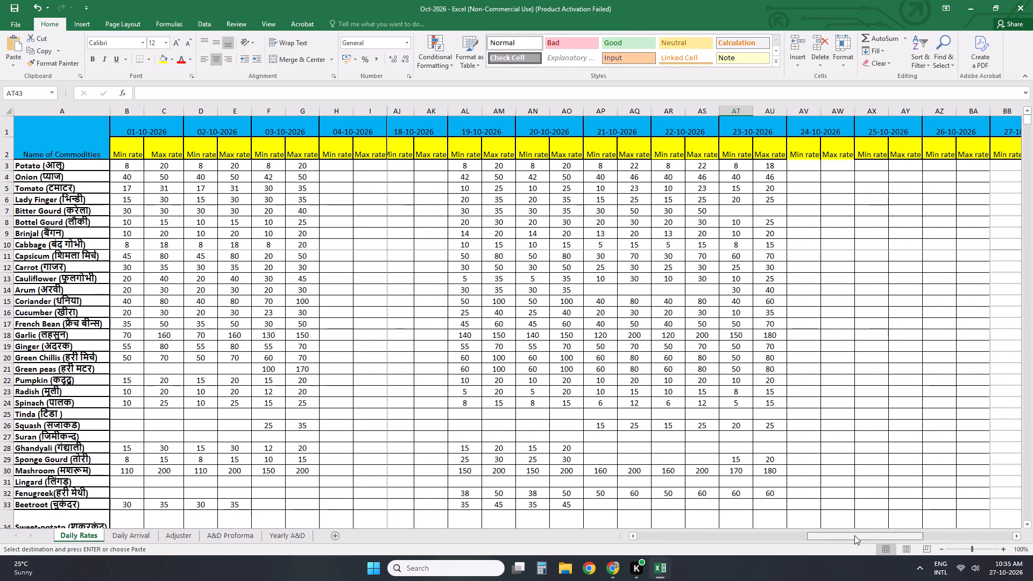
{"action": "left_click_drag", "start_coordinate": [854, 535], "coordinate": [867, 534]}
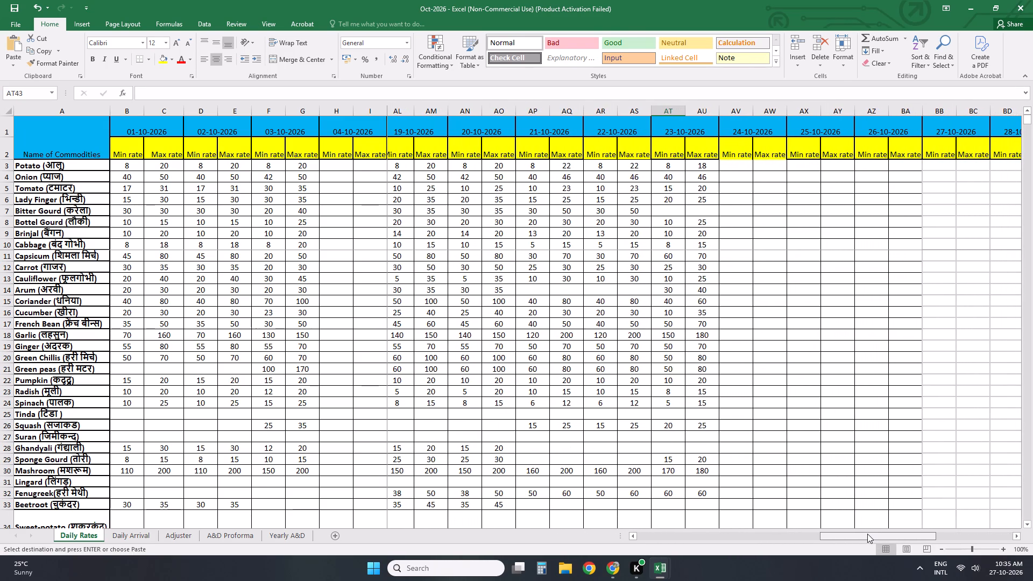
{"action": "left_click_drag", "start_coordinate": [867, 534], "coordinate": [896, 533]}
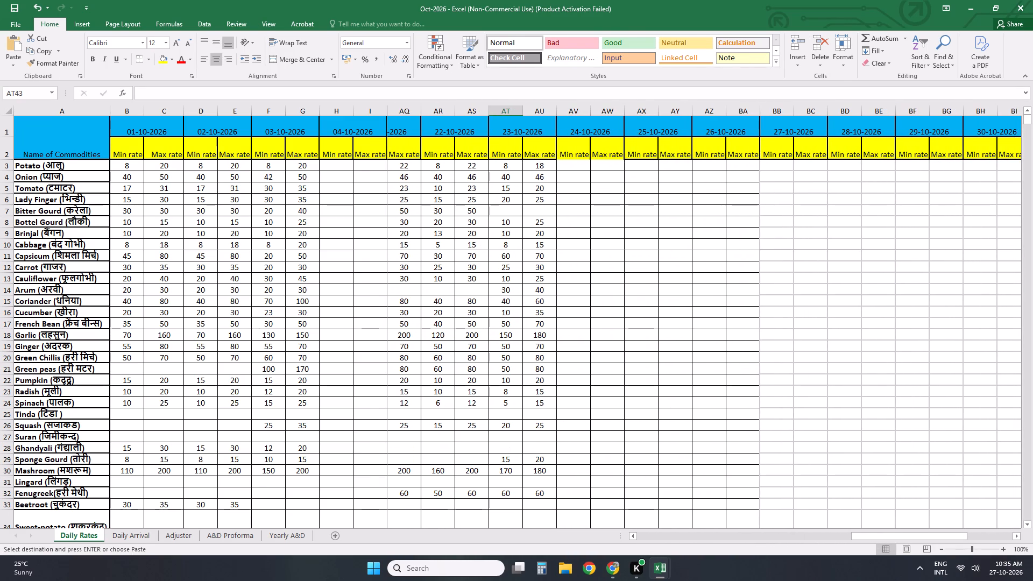
{"action": "left_click", "coordinate": [773, 166]}
{"action": "key", "text": "ctrl+v"}
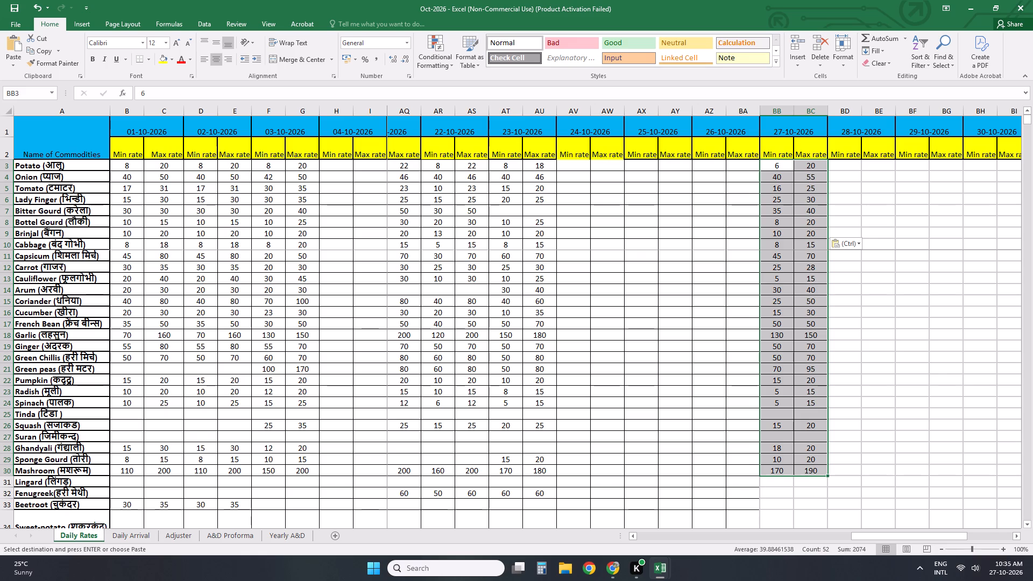
Enter Fenugreek's 27-10-2026 rates as 40 minimum and 60 maximum.
{"action": "left_click", "coordinate": [777, 494]}
{"action": "type", "text": "40"}
{"action": "key", "text": "Right"}
{"action": "key", "text": "5"}
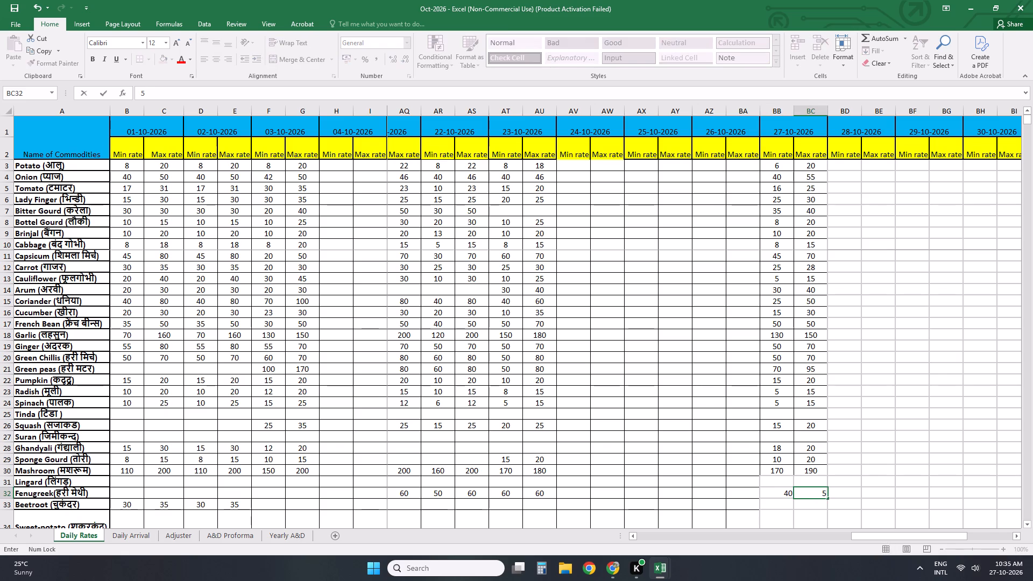
{"action": "key", "text": "BackSpace"}
{"action": "type", "text": "60"}
{"action": "key", "text": "Down"}
{"action": "key", "text": "Left"}
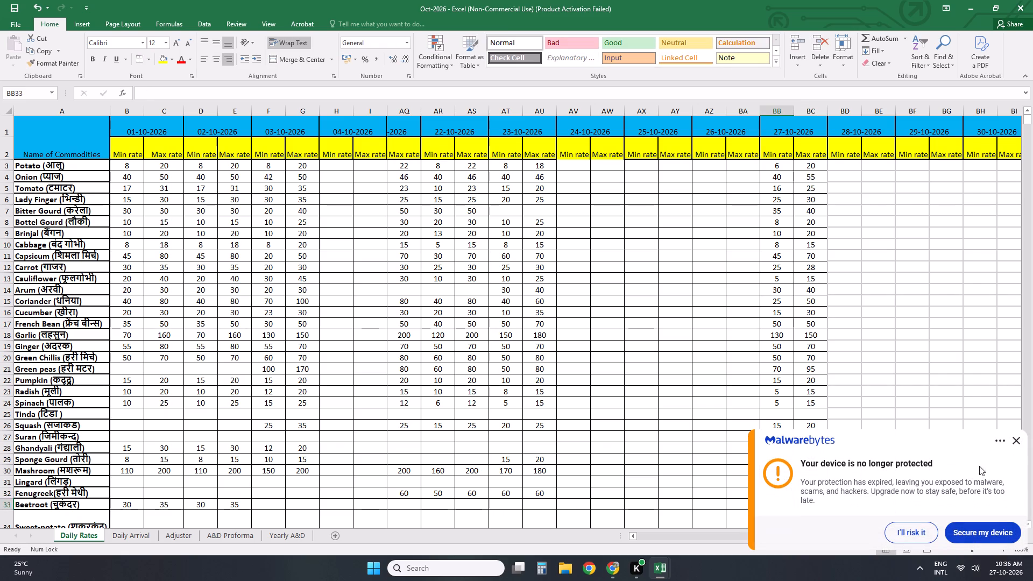
Dismiss the Malwarebytes notices and enter Beetroot's 27-10-2026 rates as 25 minimum and 30 maximum.
{"action": "left_click", "coordinate": [1021, 438]}
{"action": "left_click", "coordinate": [1017, 438]}
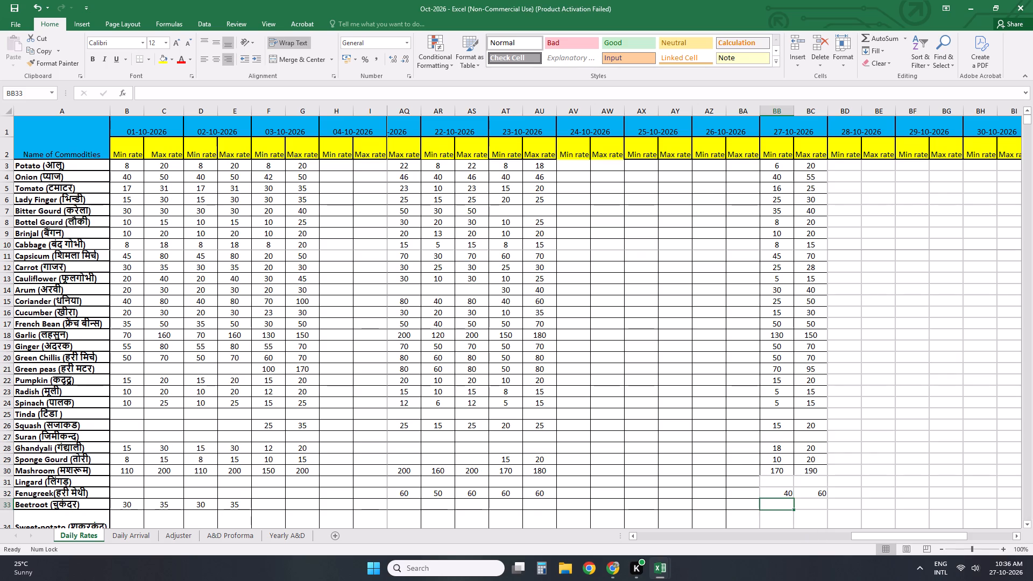
{"action": "type", "text": "25"}
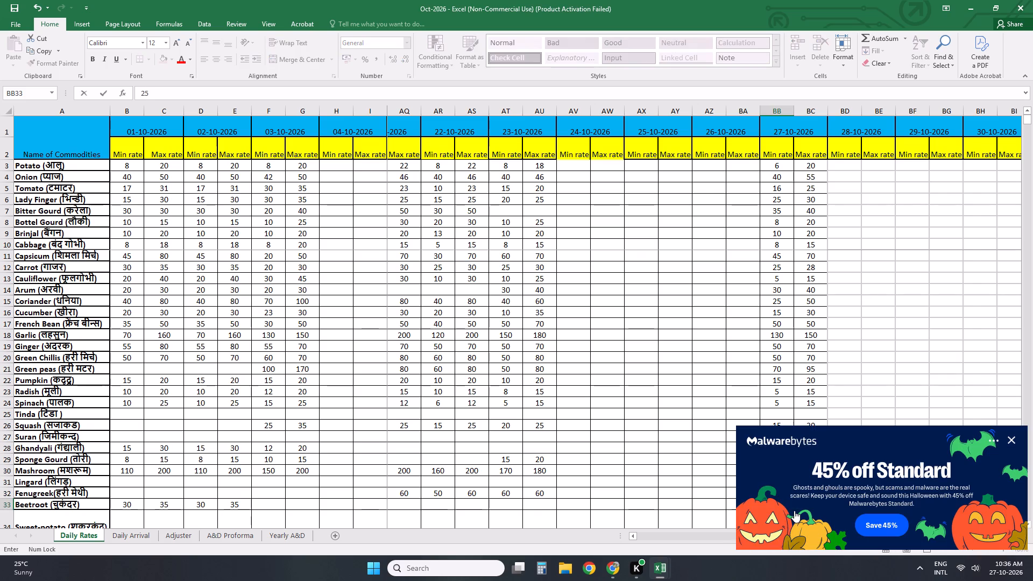
{"action": "left_click", "coordinate": [1015, 430]}
{"action": "left_click", "coordinate": [1011, 440]}
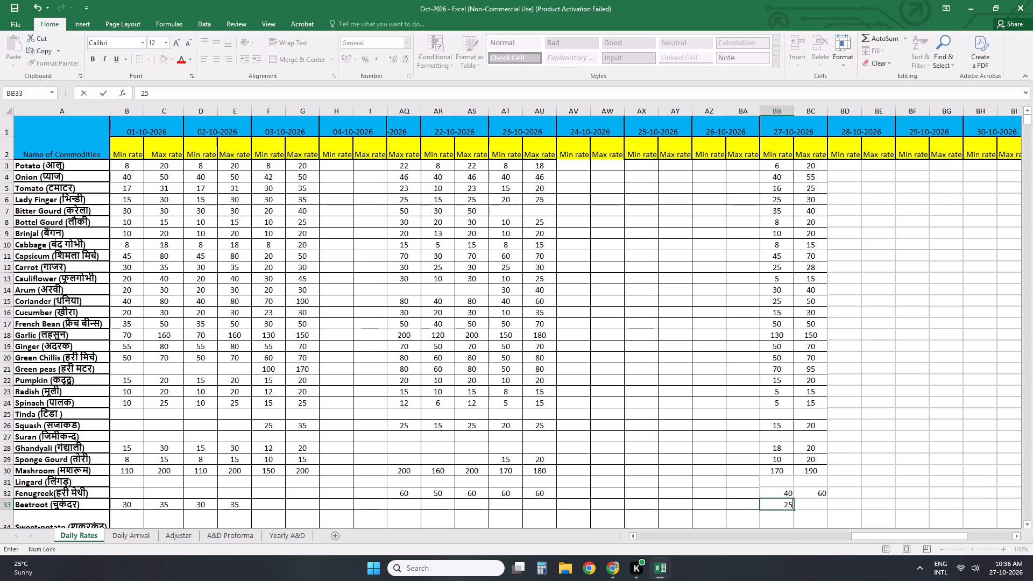
{"action": "key", "text": "Right"}
{"action": "type", "text": "30"}
{"action": "key", "text": "Down"}
{"action": "key", "text": "Left"}
Enter 45 as both the minimum and maximum 27-10-2026 rate for Broccoli.
{"action": "key", "text": "Down"}
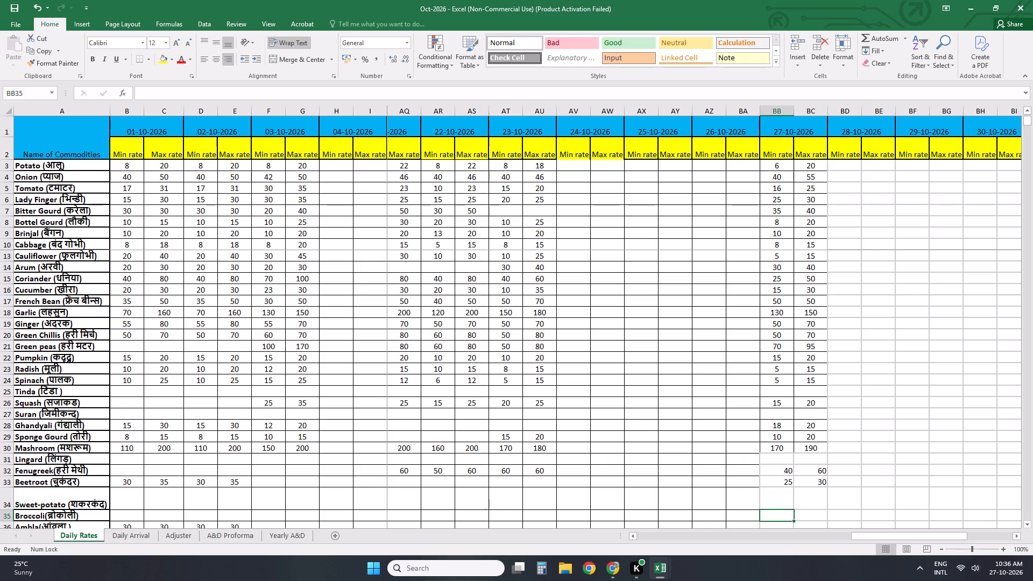
{"action": "type", "text": "45"}
{"action": "key", "text": "Right"}
{"action": "type", "text": "45"}
{"action": "key", "text": "Right"}
{"action": "key", "text": "Down"}
{"action": "key", "text": "Left"}
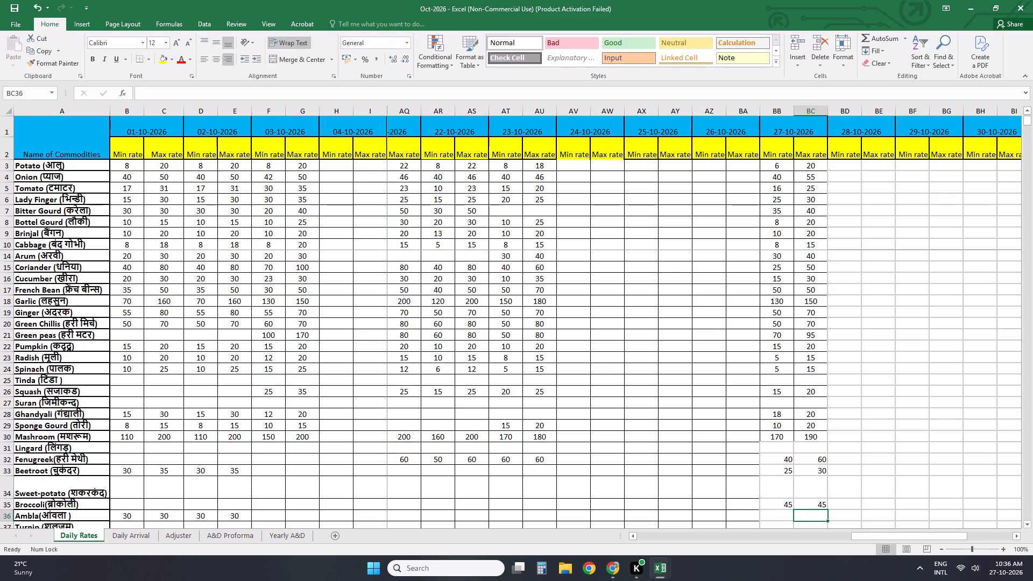
Check the rows from Ambla through Galgal for the next commodity that needs a 27-10-2026 rate.
{"action": "key", "text": "Down"}
{"action": "key", "text": "Down"}
{"action": "key", "text": "Down"}
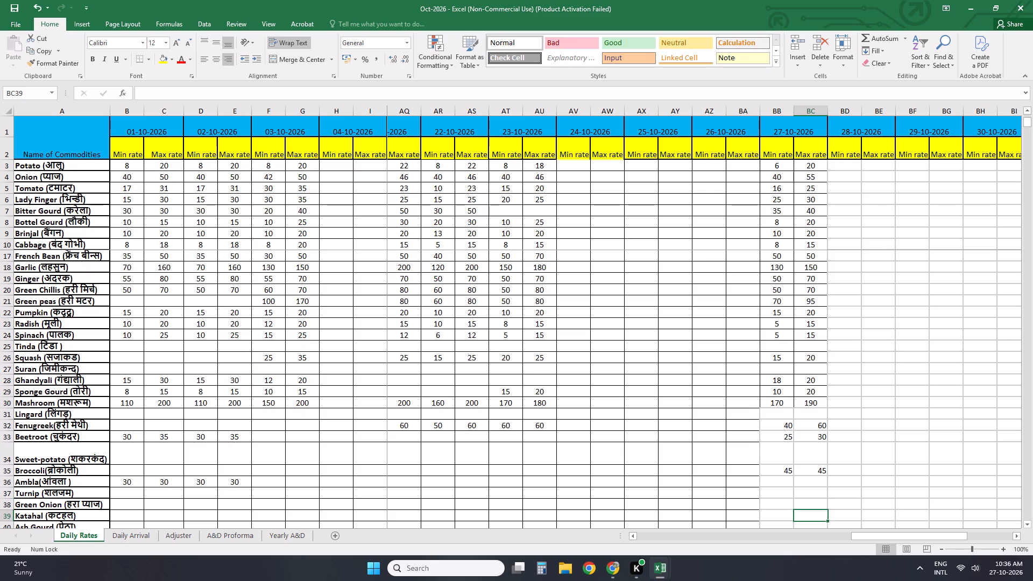
{"action": "key", "text": "Left"}
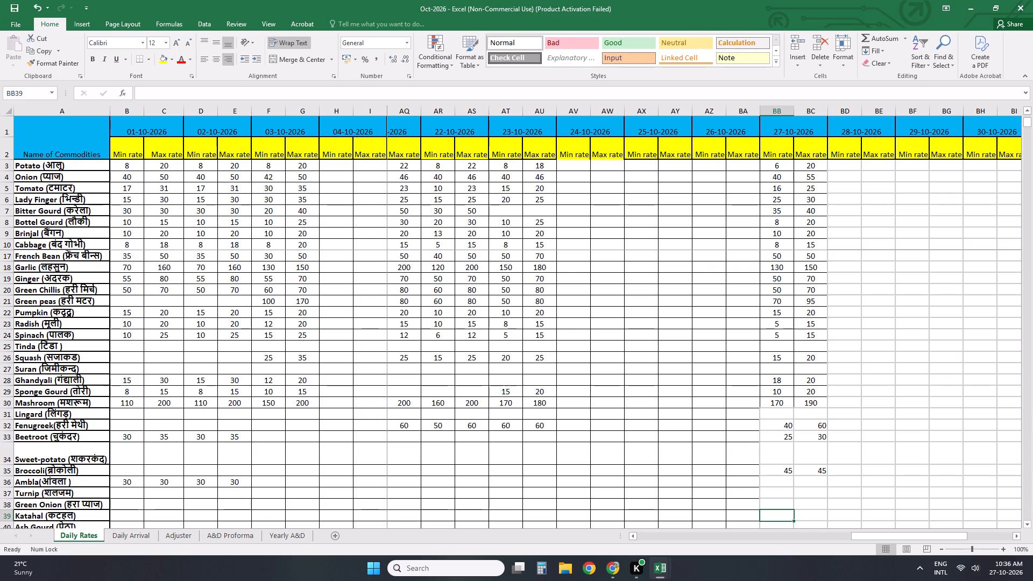
{"action": "key", "text": "Up"}
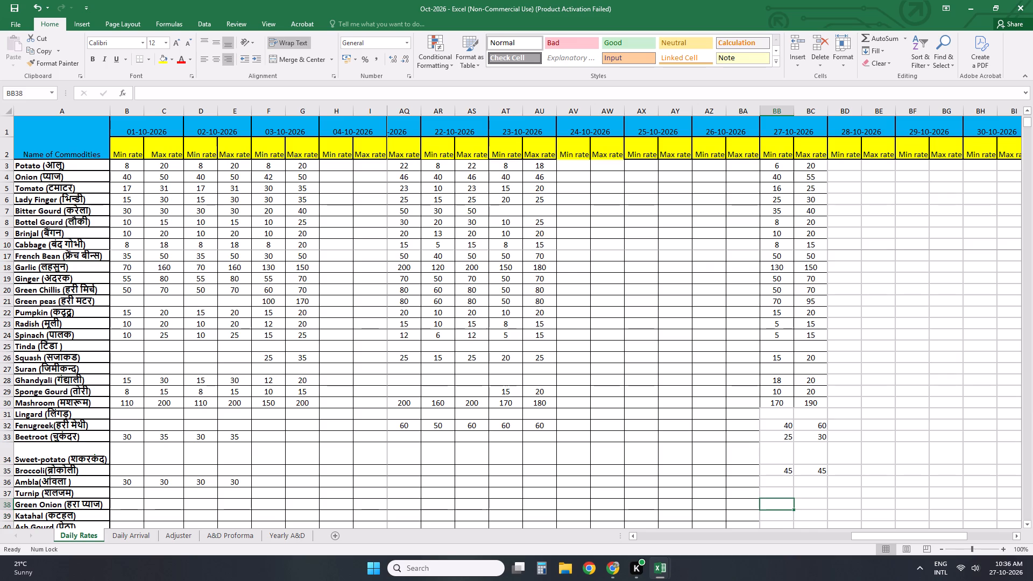
{"action": "key", "text": "Down"}
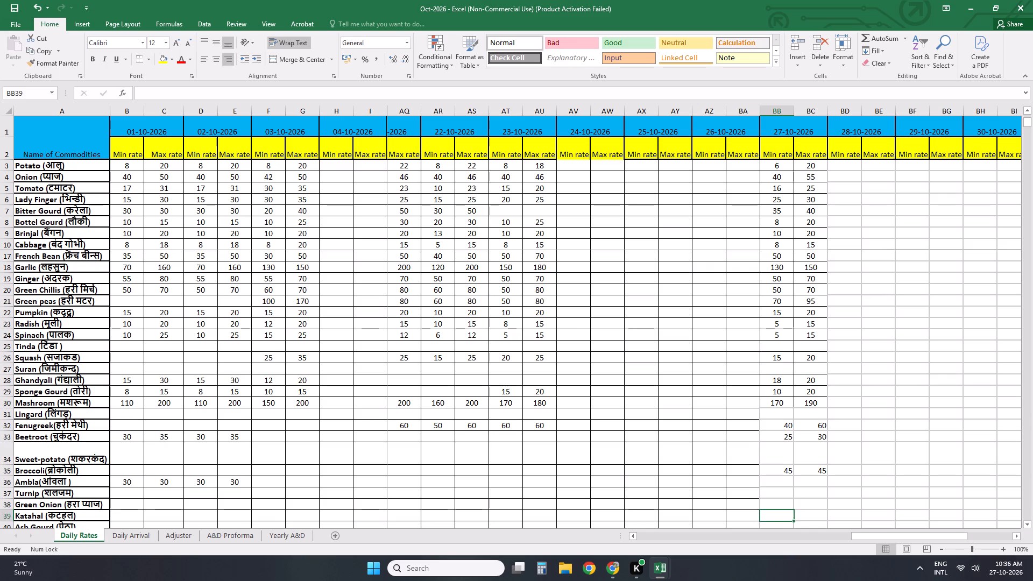
{"action": "key", "text": "Down"}
{"action": "key", "text": "Down"}
{"action": "key", "text": "Down"}
{"action": "key", "text": "Up"}
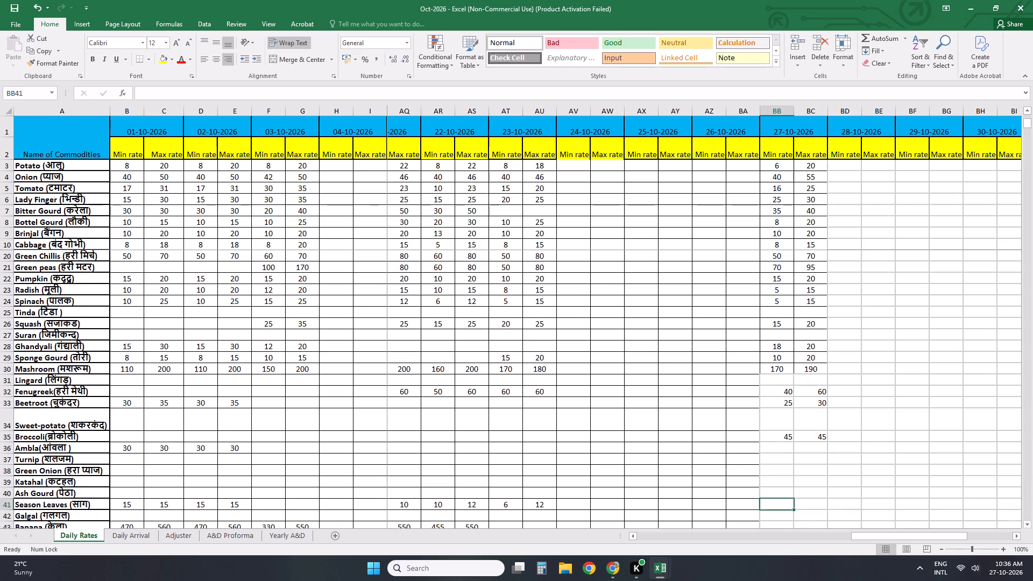
{"action": "key", "text": "Up"}
{"action": "key", "text": "Up"}
{"action": "key", "text": "Up"}
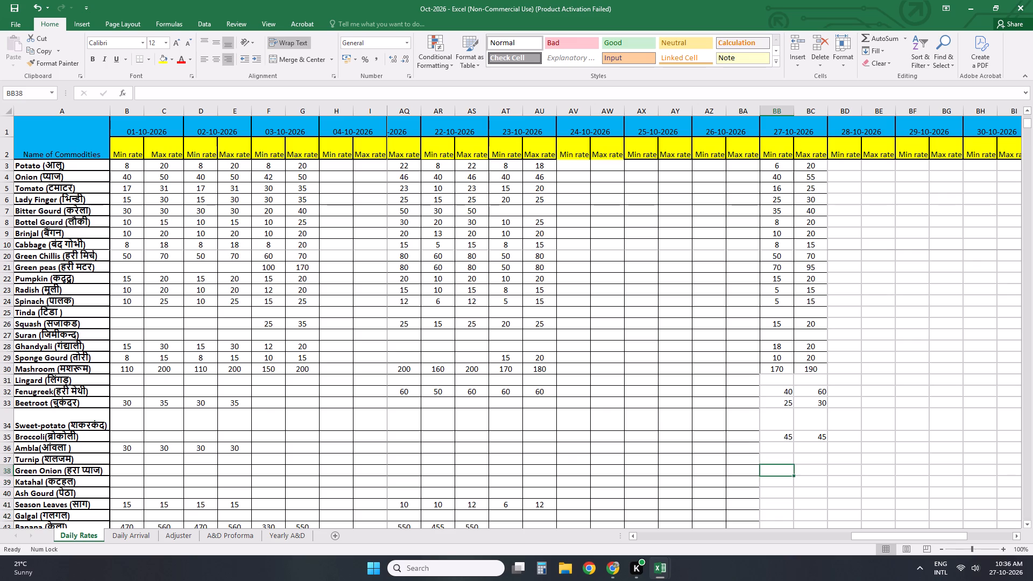
{"action": "key", "text": "Up"}
{"action": "key", "text": "Up"}
{"action": "key", "text": "Down"}
{"action": "key", "text": "Down"}
{"action": "key", "text": "Down"}
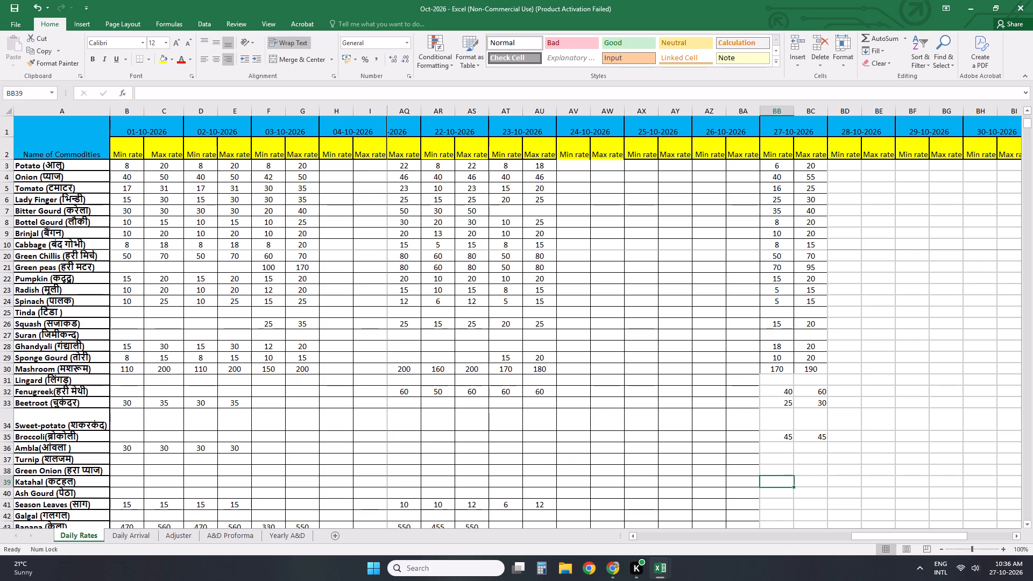
Enter Season Leaves' 27-10-2026 rates as 5 minimum and 10 maximum.
{"action": "key", "text": "Down"}
{"action": "key", "text": "Down"}
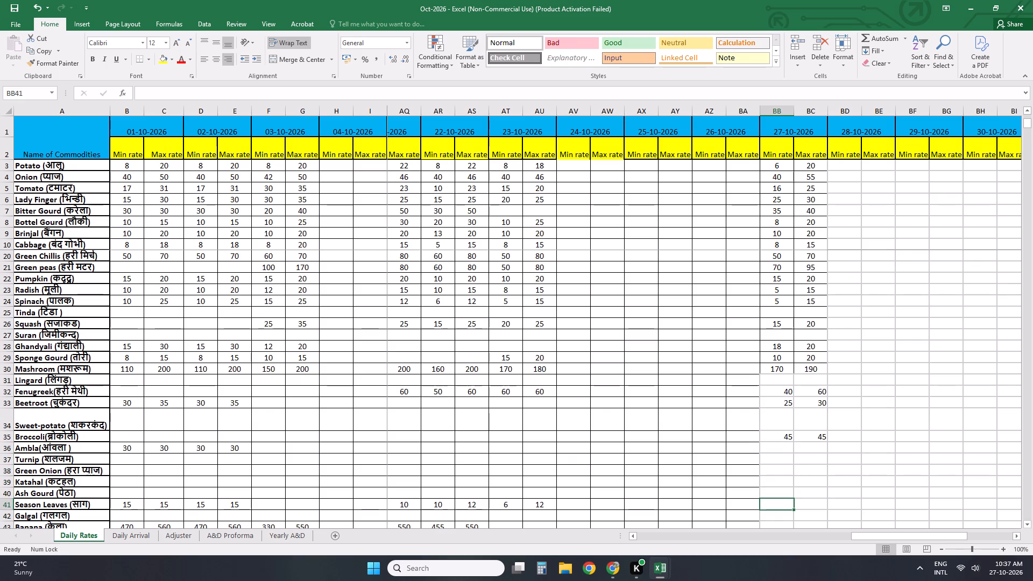
{"action": "key", "text": "5"}
{"action": "key", "text": "Right"}
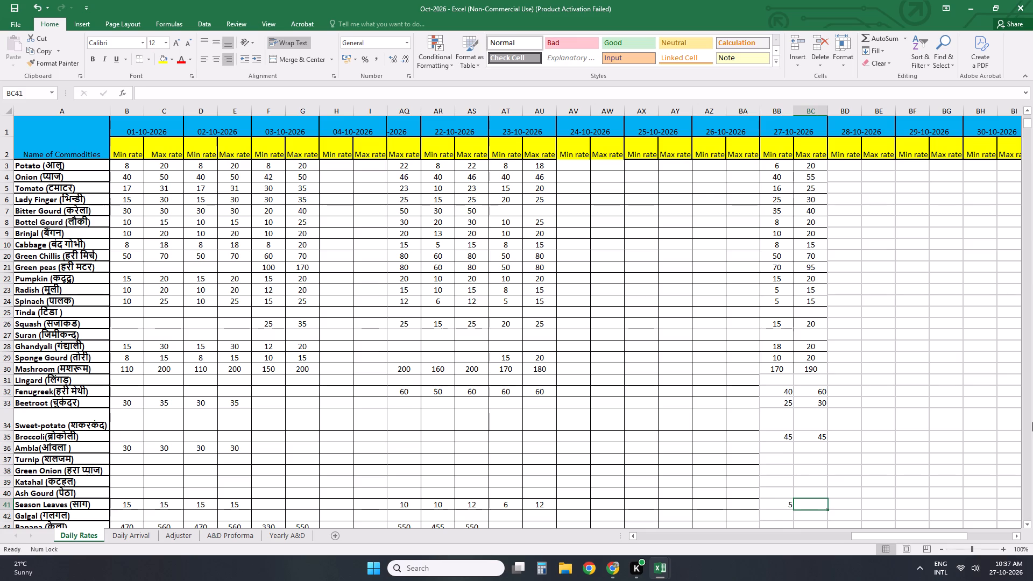
{"action": "type", "text": "10"}
{"action": "key", "text": "Right"}
{"action": "key", "text": "Down"}
{"action": "key", "text": "Left"}
{"action": "key", "text": "Left"}
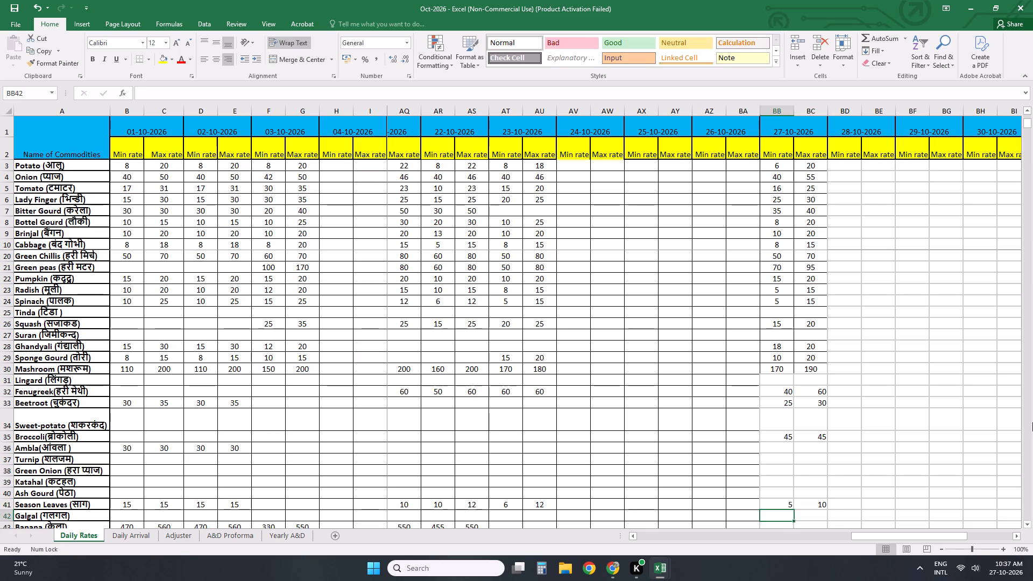
Enter Galgal's 27-10-2026 rates as 10 minimum and 12 maximum.
{"action": "type", "text": "10"}
{"action": "key", "text": "Right"}
{"action": "type", "text": "12"}
{"action": "key", "text": "Down"}
{"action": "key", "text": "Left"}
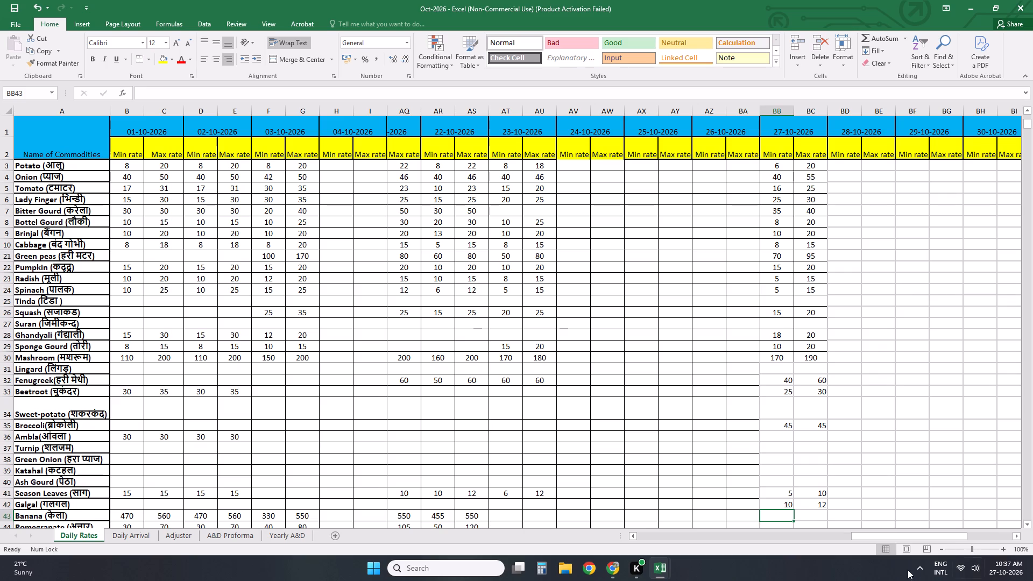
Switch to the Daily rates kangni 05.09.26 workbook and cut the minimum and maximum prices for Banana through Pear.
{"action": "left_click", "coordinate": [668, 573]}
{"action": "left_click", "coordinate": [637, 497]}
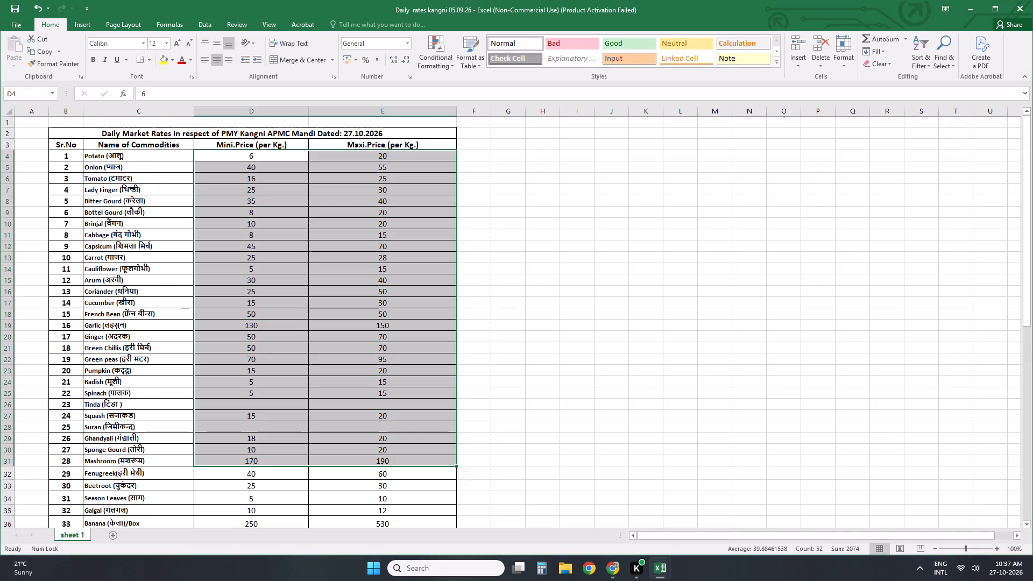
{"action": "scroll", "coordinate": [296, 473], "scroll_direction": "down", "scroll_amount": 4}
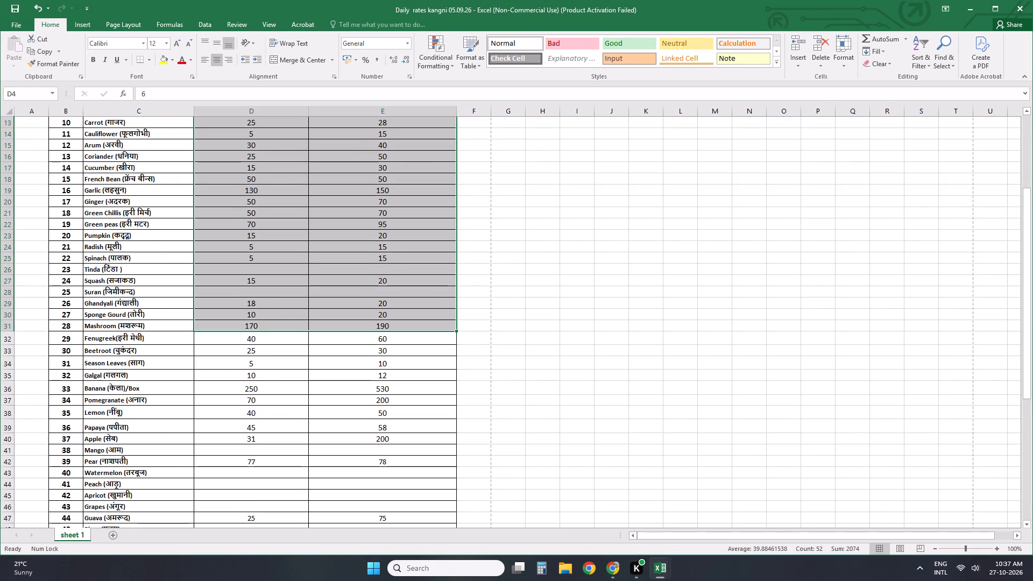
{"action": "left_click_drag", "start_coordinate": [243, 387], "coordinate": [404, 445]}
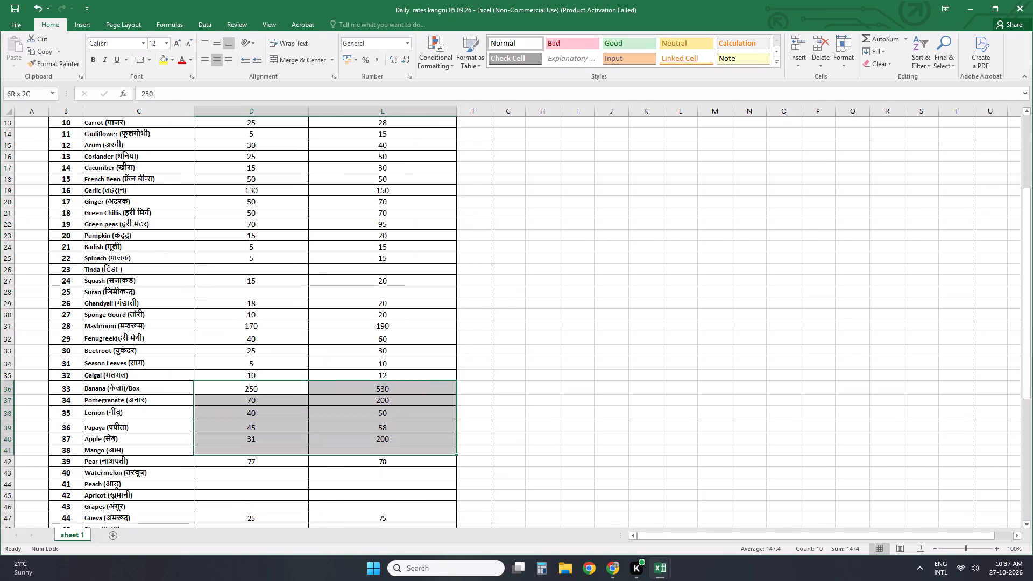
{"action": "left_click_drag", "start_coordinate": [404, 445], "coordinate": [409, 460]}
{"action": "key", "text": "ctrl+x"}
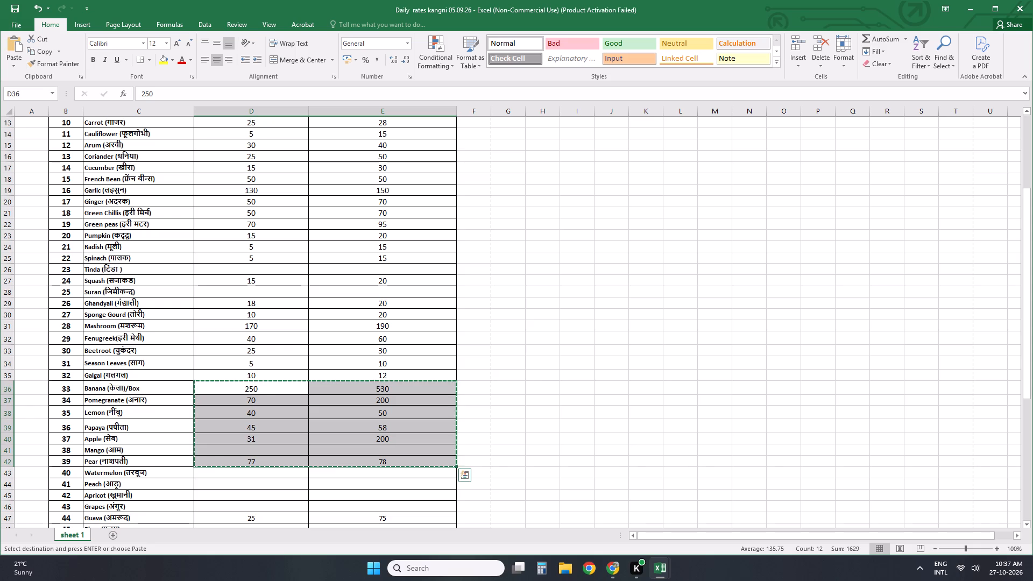
Switch to the Oct-2026 workbook and paste the cut Banana through Pear prices into the 27-10-2026 minimum and maximum columns.
{"action": "left_click", "coordinate": [654, 564]}
{"action": "left_click", "coordinate": [625, 517]}
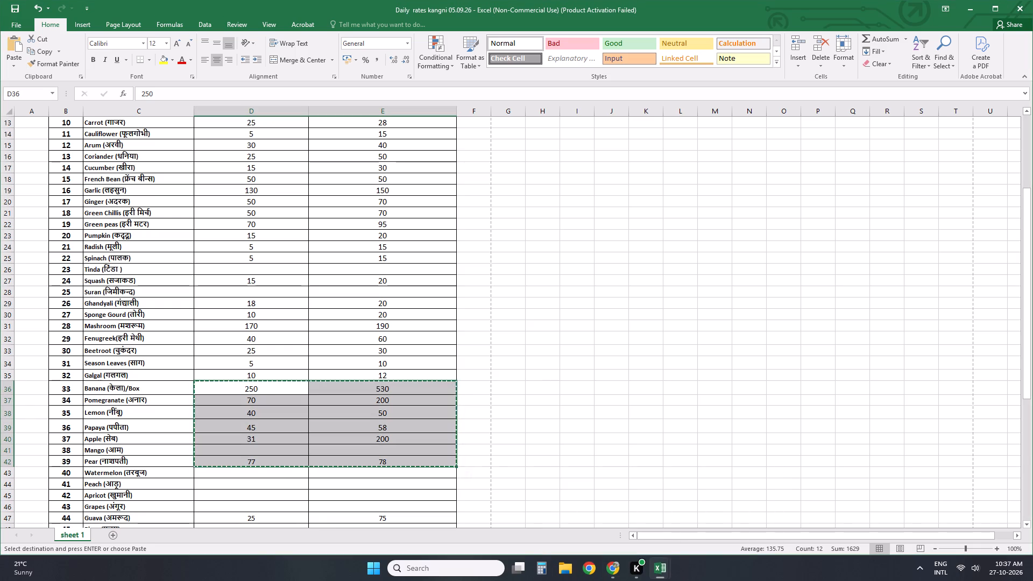
{"action": "left_click", "coordinate": [656, 565]}
{"action": "left_click", "coordinate": [701, 516]}
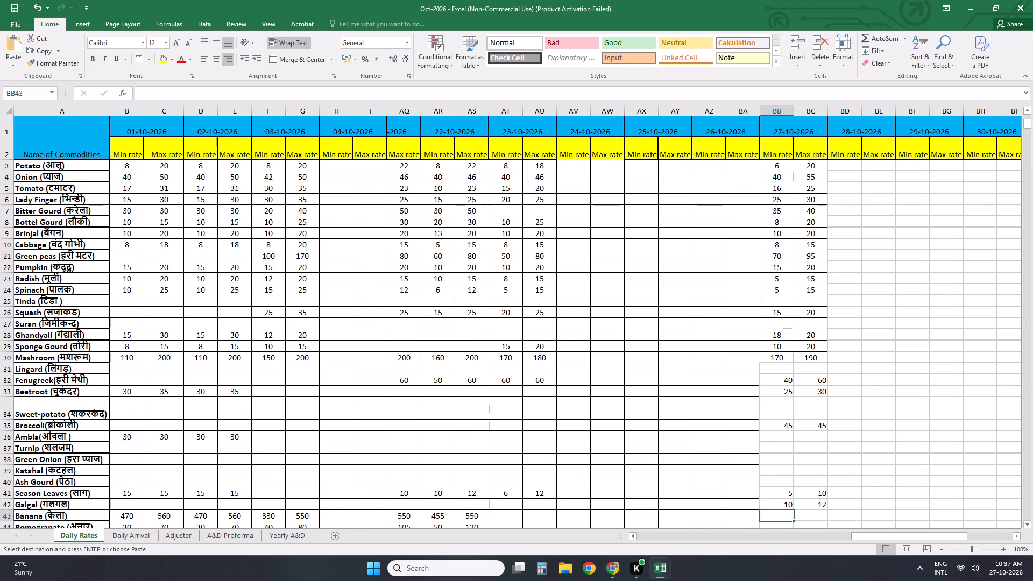
{"action": "scroll", "coordinate": [779, 452], "scroll_direction": "down", "scroll_amount": 6}
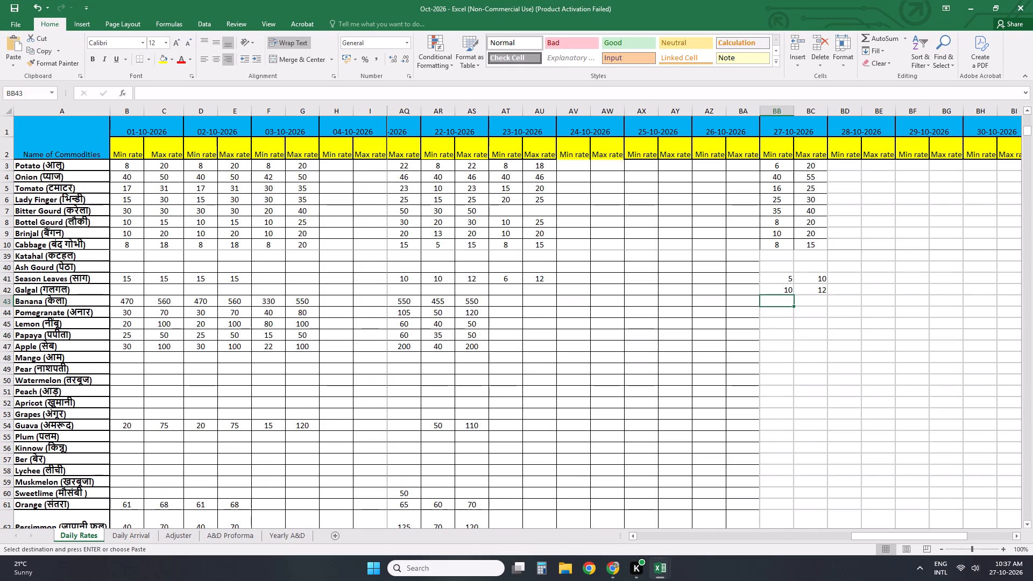
{"action": "key", "text": "ctrl+v"}
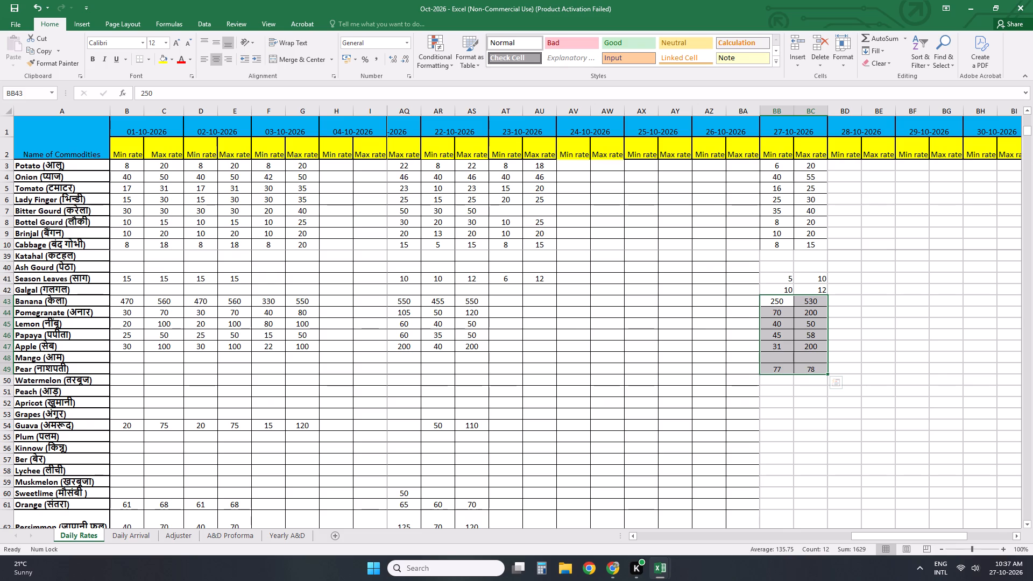
Enter Guava's 27-10-2026 rates as 25 minimum and 75 maximum.
{"action": "left_click", "coordinate": [775, 428]}
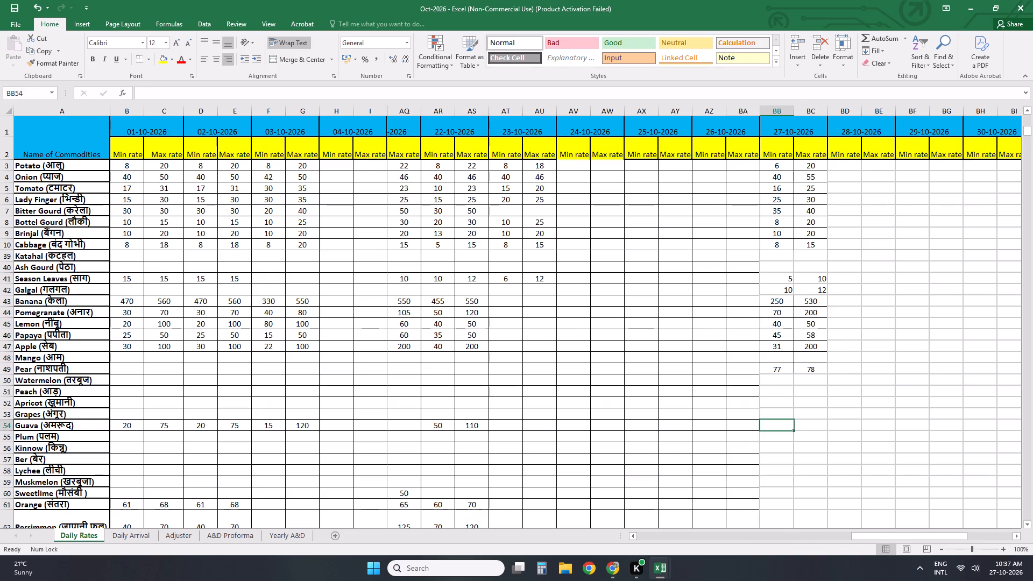
{"action": "type", "text": "25"}
{"action": "key", "text": "Right"}
{"action": "type", "text": "75"}
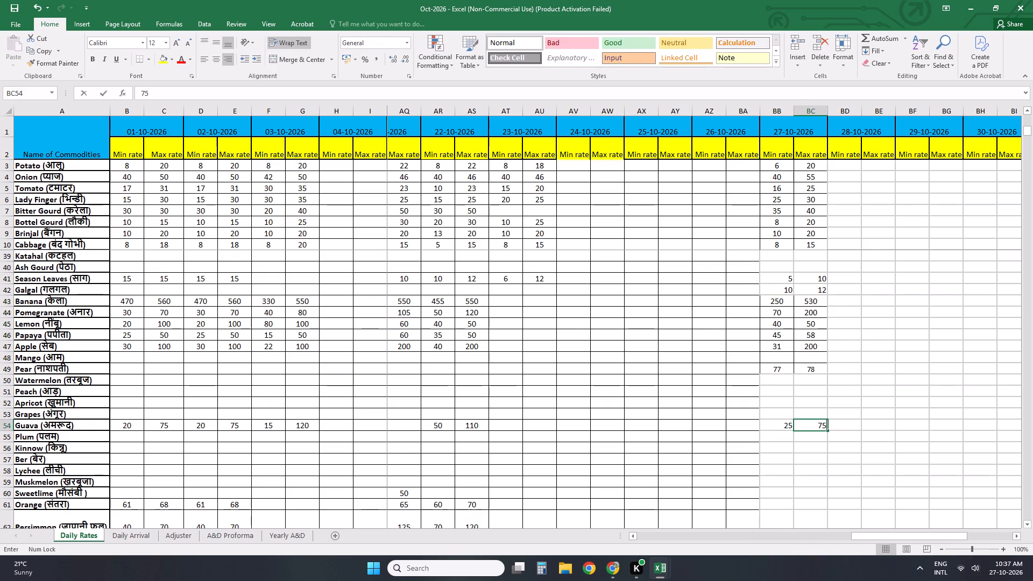
{"action": "key", "text": "Down"}
Enter Persimmon's 27-10-2026 rates as 70 minimum and 130 maximum.
{"action": "key", "text": "Left"}
{"action": "key", "text": "Down"}
{"action": "key", "text": "Down"}
{"action": "key", "text": "Down"}
{"action": "key", "text": "Down"}
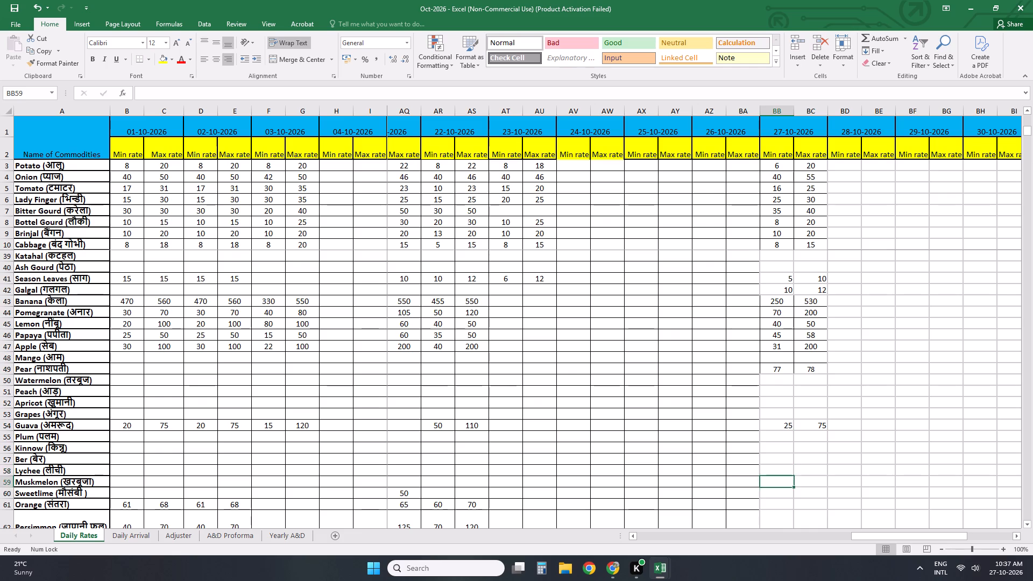
{"action": "key", "text": "Down"}
{"action": "key", "text": "Down"}
{"action": "key", "text": "Down"}
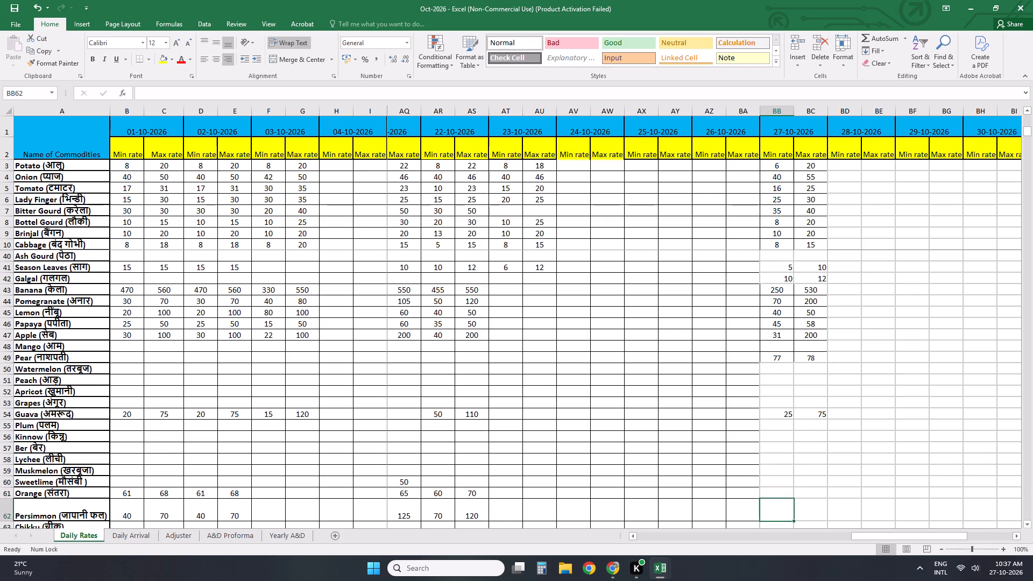
{"action": "type", "text": "70"}
{"action": "key", "text": "Right"}
{"action": "type", "text": "130"}
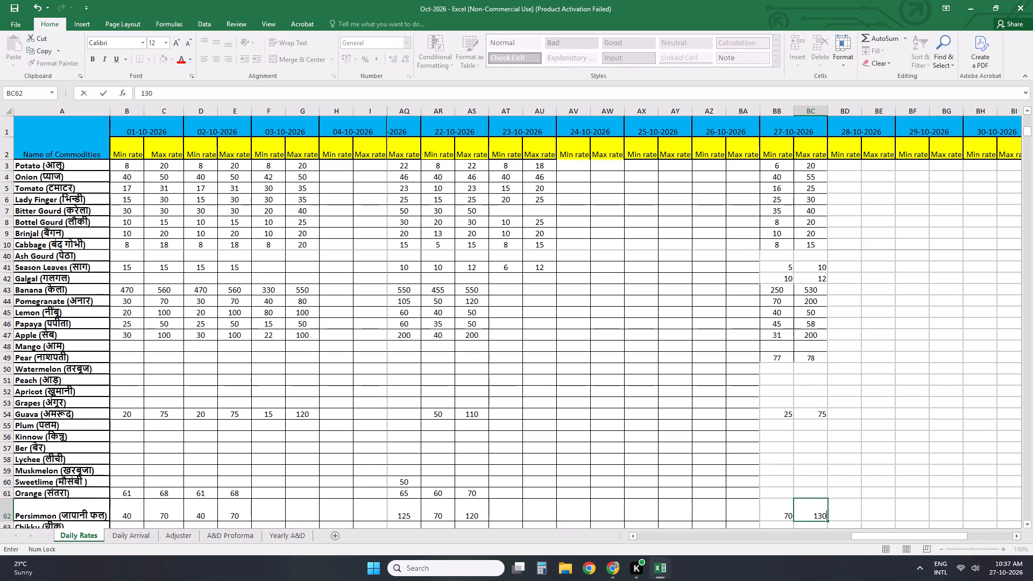
Enter the 27-10-2026 rates for Coconut/Daab as 55 minimum and 60 maximum.
{"action": "scroll", "coordinate": [785, 428], "scroll_direction": "down", "scroll_amount": 4}
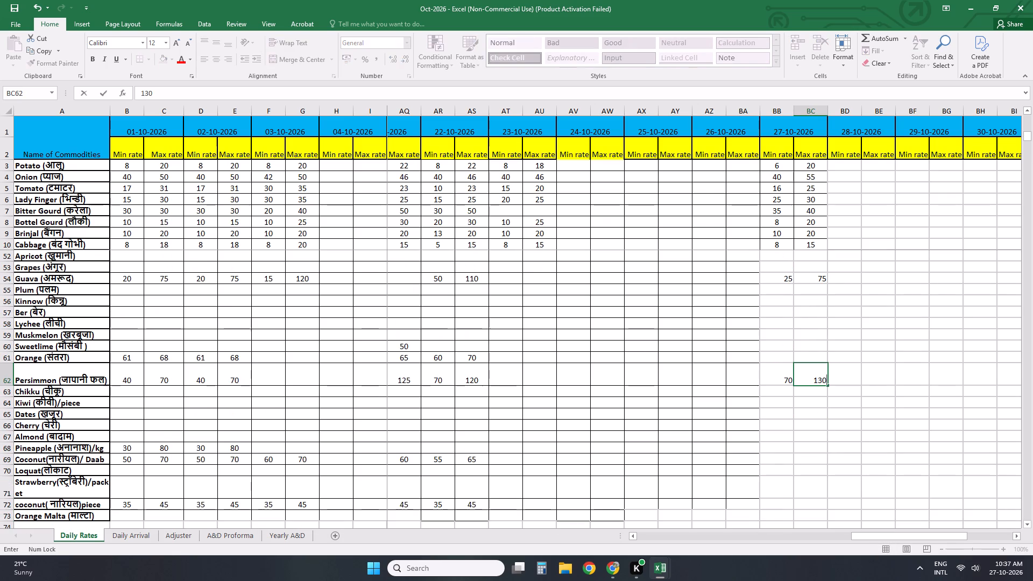
{"action": "scroll", "coordinate": [789, 405], "scroll_direction": "down", "scroll_amount": 1}
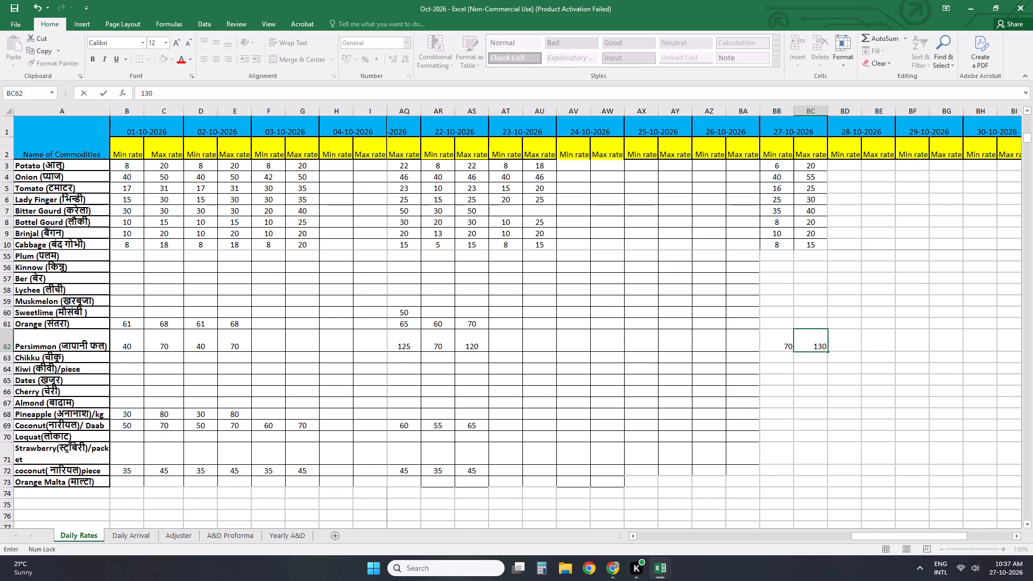
{"action": "left_click", "coordinate": [775, 424]}
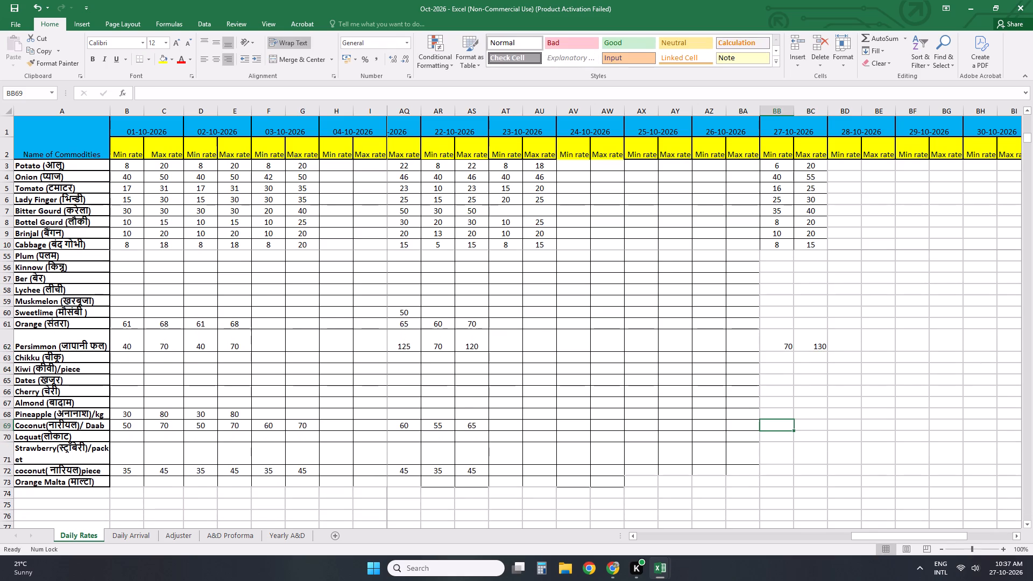
{"action": "type", "text": "55"}
{"action": "key", "text": "Right"}
{"action": "type", "text": "60"}
{"action": "key", "text": "Right"}
Enter the 27-10-2026 rates for coconut per piece as 35 minimum and 45 maximum.
{"action": "key", "text": "Left"}
{"action": "key", "text": "Left"}
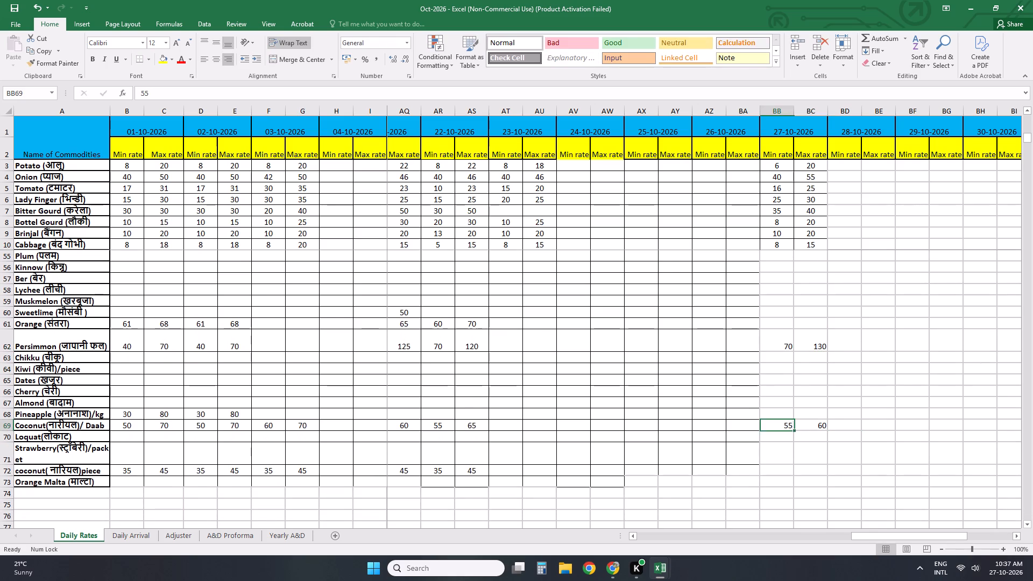
{"action": "key", "text": "Down"}
{"action": "key", "text": "Down"}
{"action": "key", "text": "Down"}
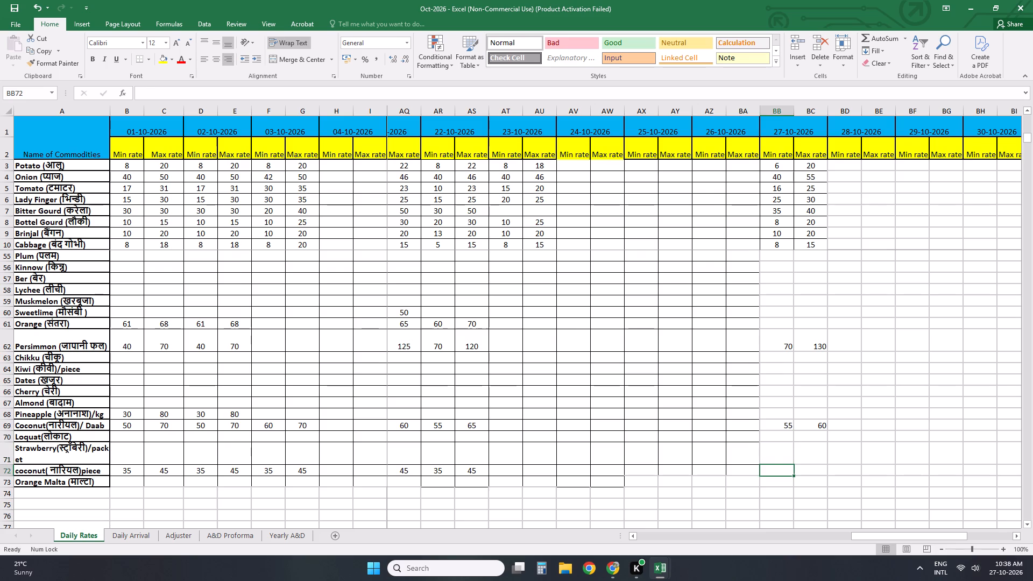
{"action": "type", "text": "35"}
{"action": "key", "text": "Right"}
{"action": "type", "text": "45"}
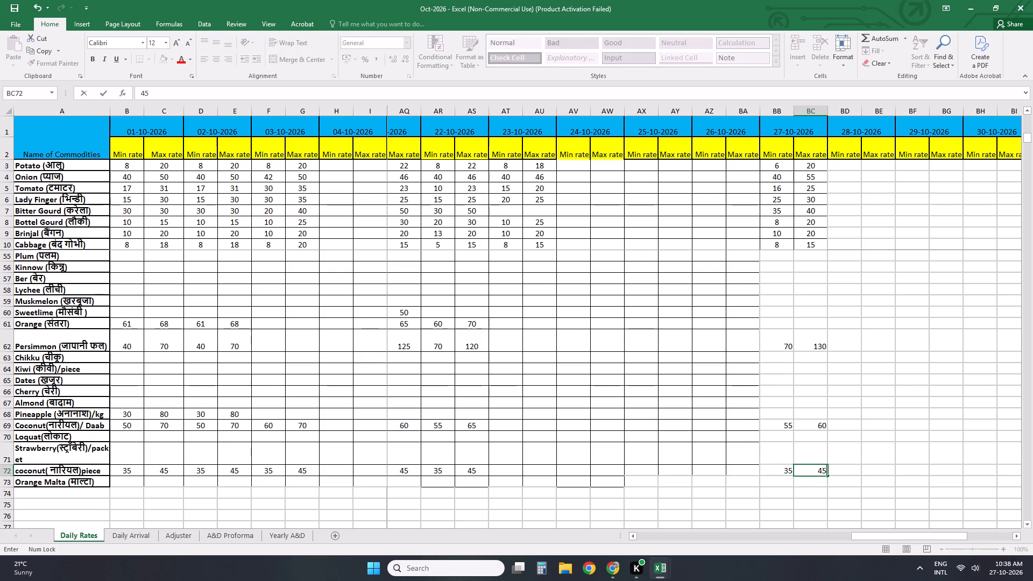
Save the Oct-2026 workbook.
{"action": "left_click", "coordinate": [11, 8]}
{"action": "double_click", "coordinate": [11, 8]}
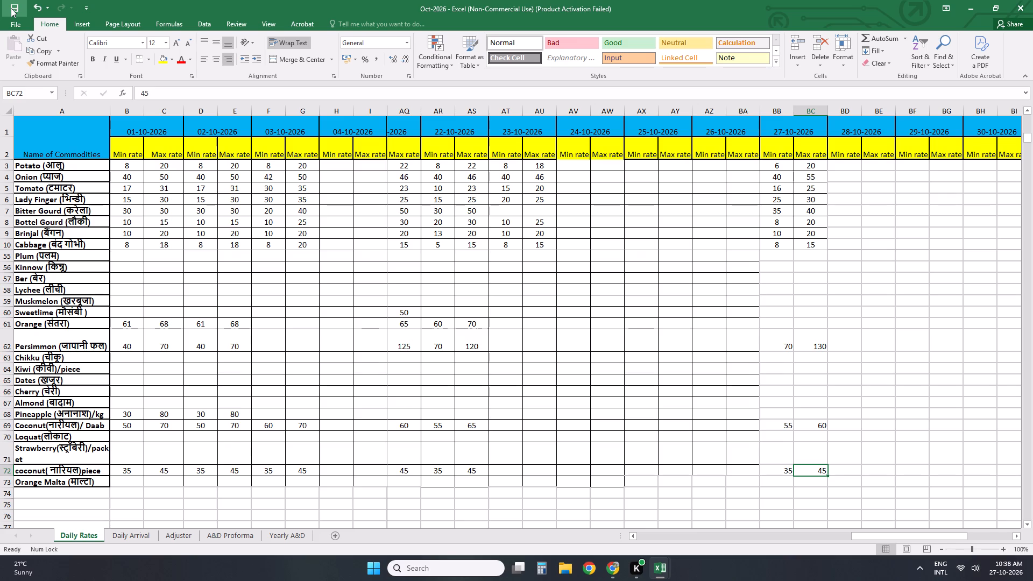
{"action": "left_click", "coordinate": [12, 9]}
Copy the 27-10-2026 rates for Banana through Pear into the 23-10-2026 columns of the same rows.
{"action": "left_click_drag", "start_coordinate": [876, 537], "coordinate": [875, 537]}
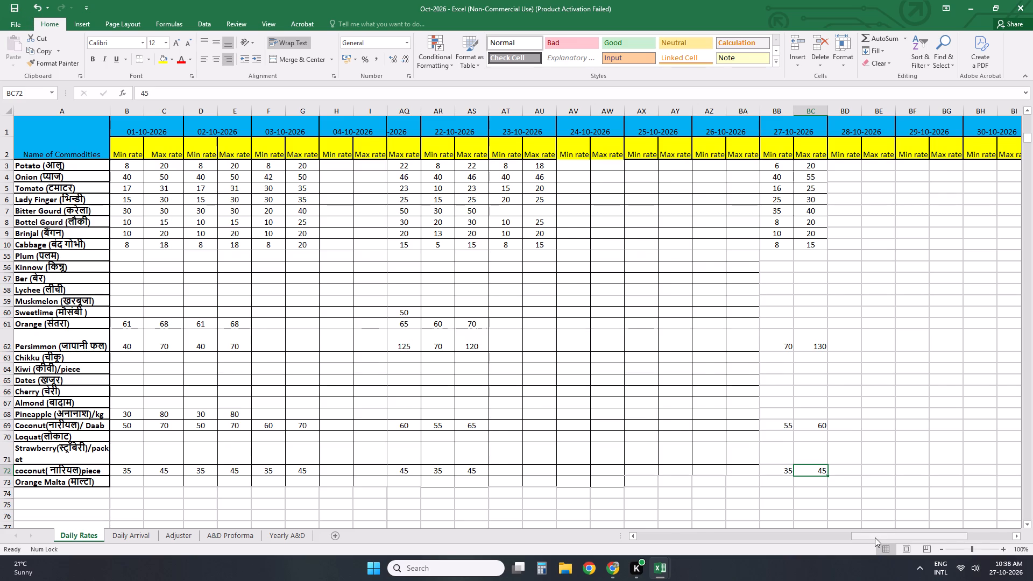
{"action": "left_click_drag", "start_coordinate": [875, 537], "coordinate": [854, 544]}
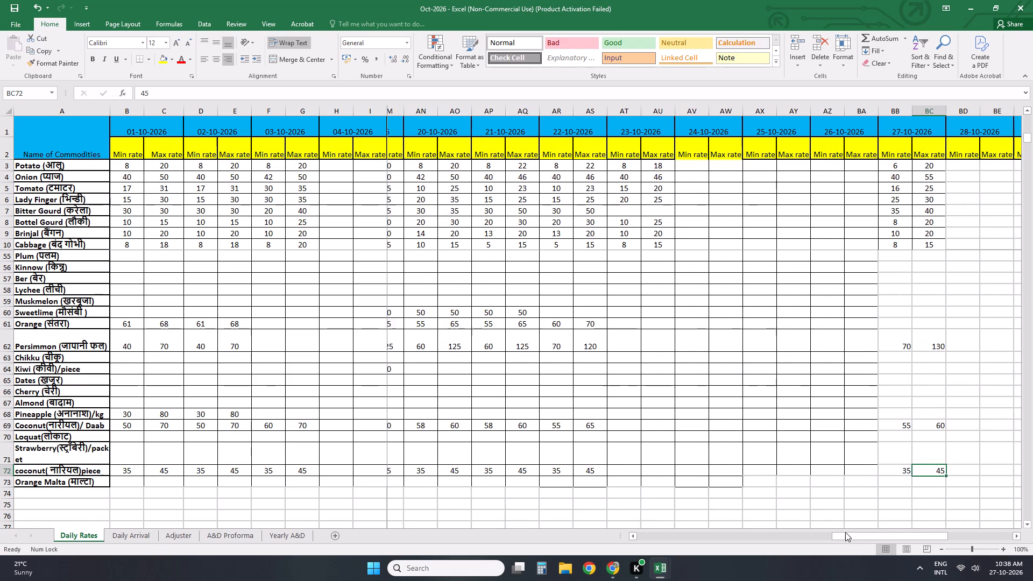
{"action": "scroll", "coordinate": [777, 472], "scroll_direction": "up", "scroll_amount": 10}
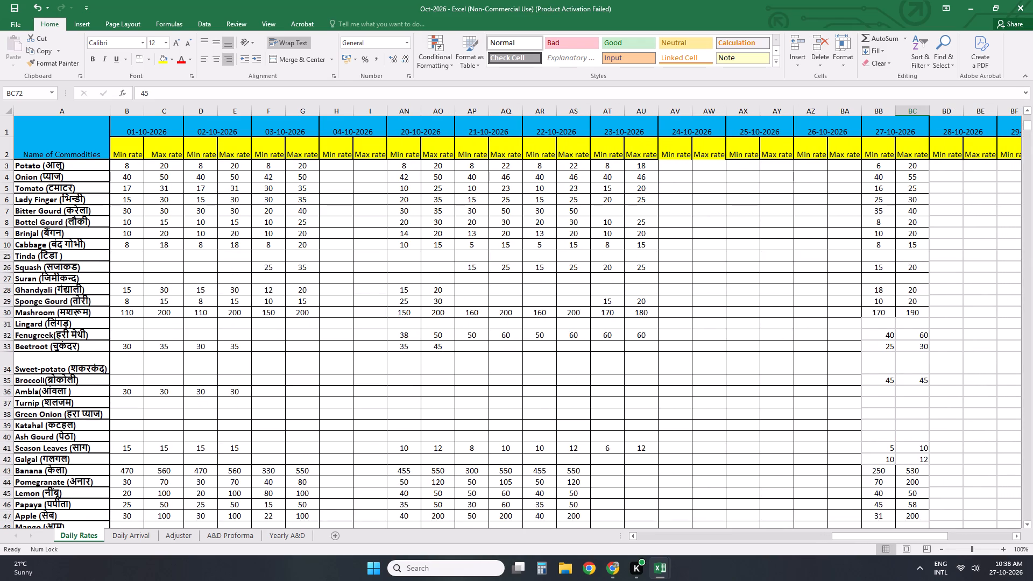
{"action": "scroll", "coordinate": [777, 472], "scroll_direction": "down", "scroll_amount": 3}
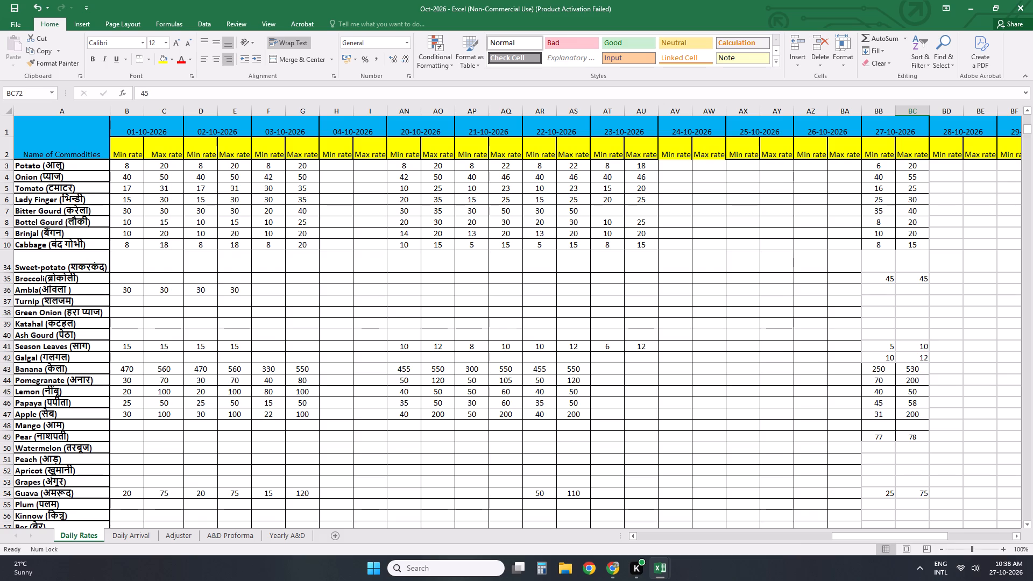
{"action": "left_click_drag", "start_coordinate": [878, 370], "coordinate": [918, 441]}
{"action": "key", "text": "ctrl+c"}
{"action": "left_click", "coordinate": [606, 370]}
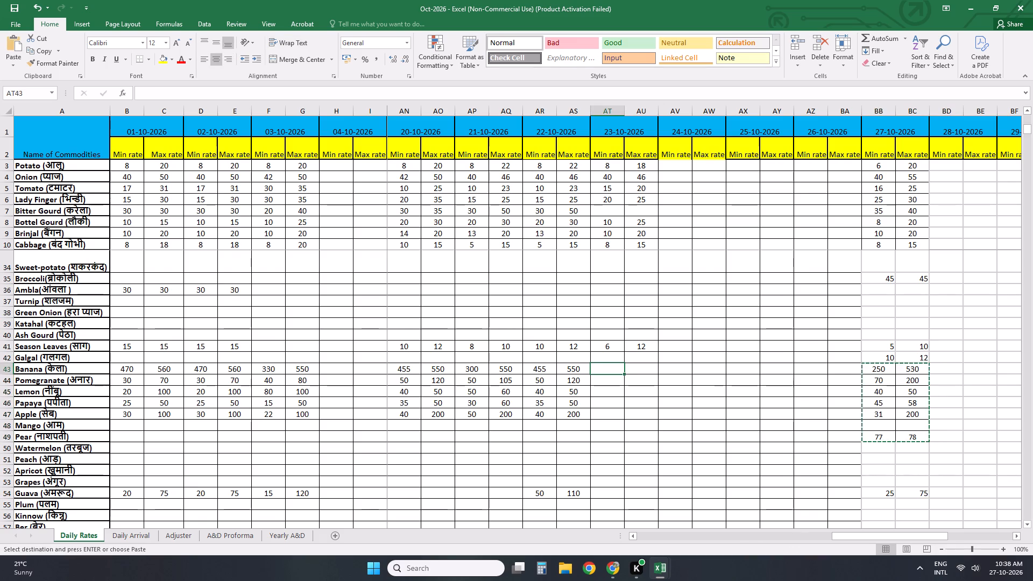
{"action": "key", "text": "ctrl+v"}
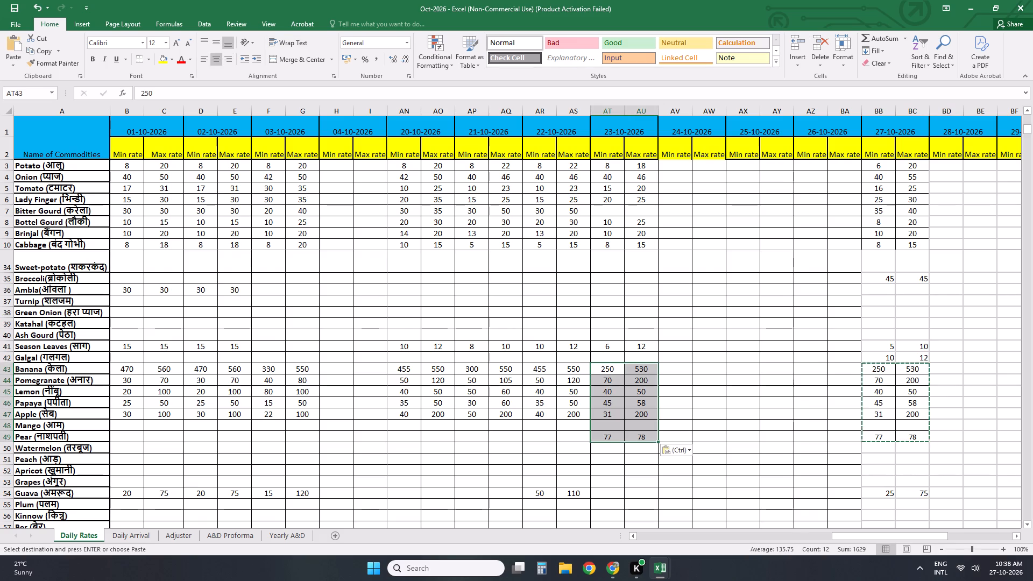
Clear Pear's minimum and maximum rates in the 23-10-2026 columns.
{"action": "left_click", "coordinate": [614, 436]}
{"action": "key", "text": "BackSpace"}
{"action": "left_click", "coordinate": [638, 441]}
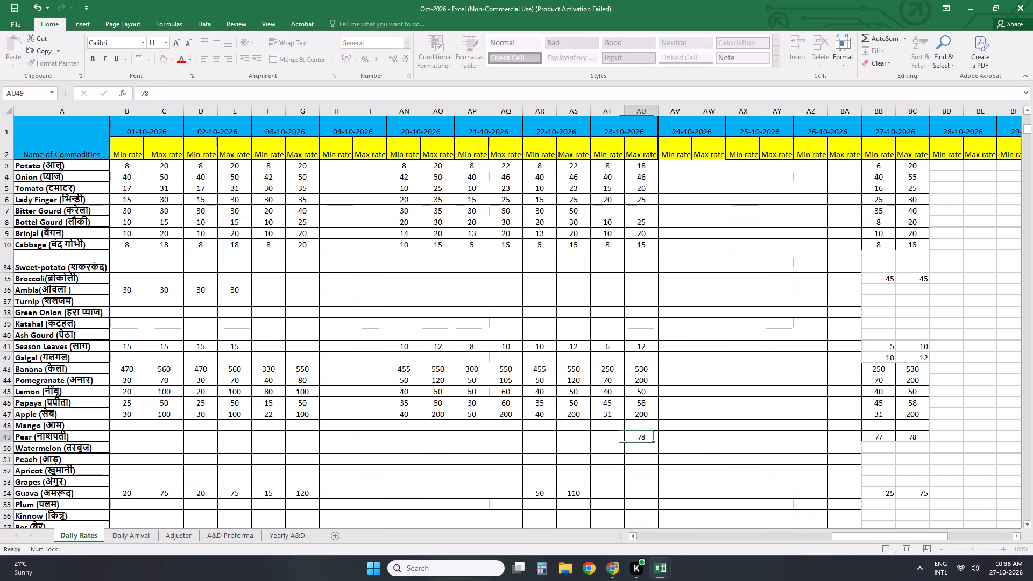
{"action": "key", "text": "BackSpace"}
{"action": "left_click", "coordinate": [649, 475]}
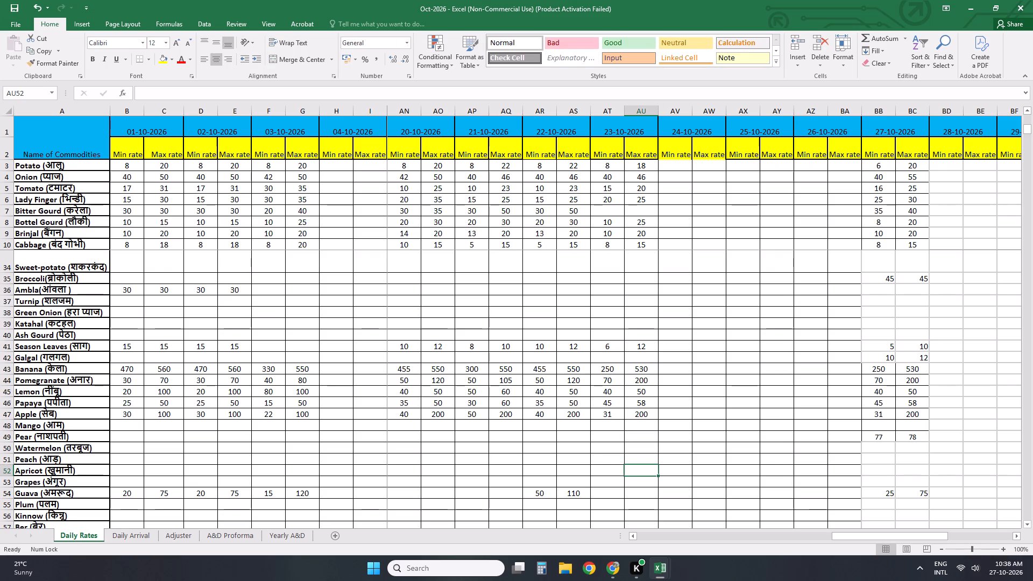
Enter Potato's 24-10-2026 rates as 8 minimum and 18 maximum.
{"action": "scroll", "coordinate": [653, 440], "scroll_direction": "down", "scroll_amount": 2}
{"action": "scroll", "coordinate": [653, 440], "scroll_direction": "up", "scroll_amount": 3}
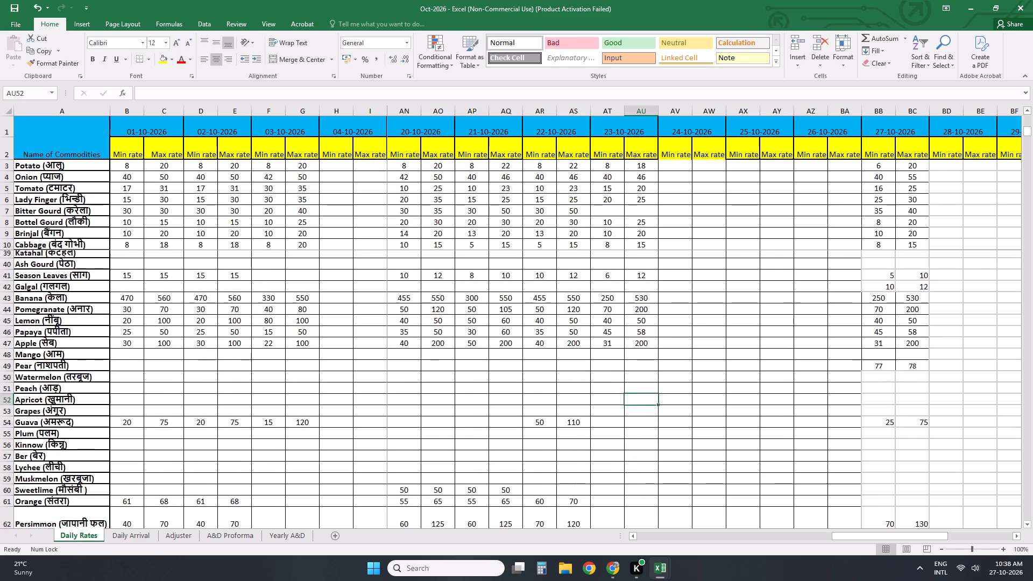
{"action": "scroll", "coordinate": [653, 440], "scroll_direction": "up", "scroll_amount": 18}
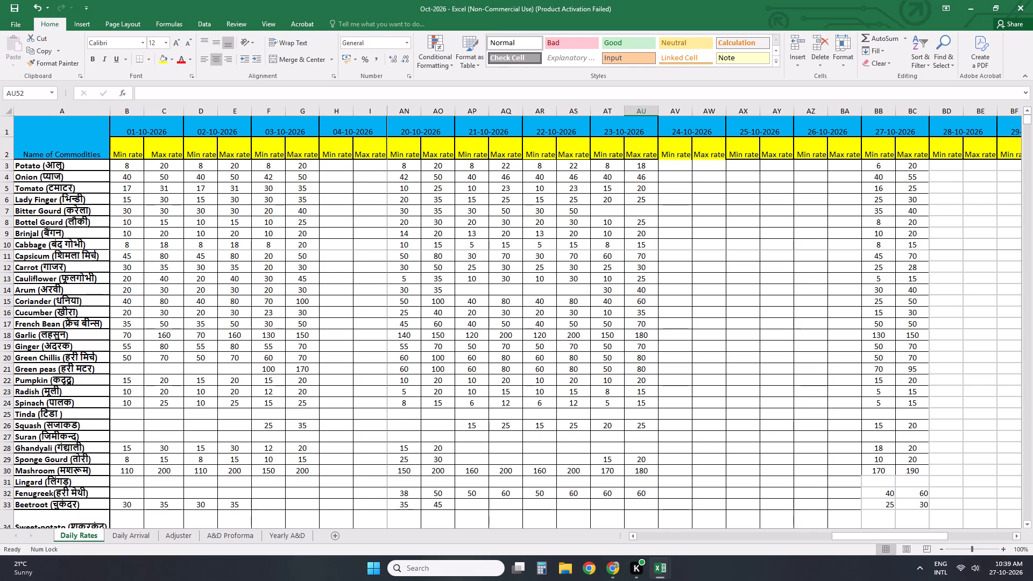
{"action": "scroll", "coordinate": [762, 322], "scroll_direction": "up", "scroll_amount": 12}
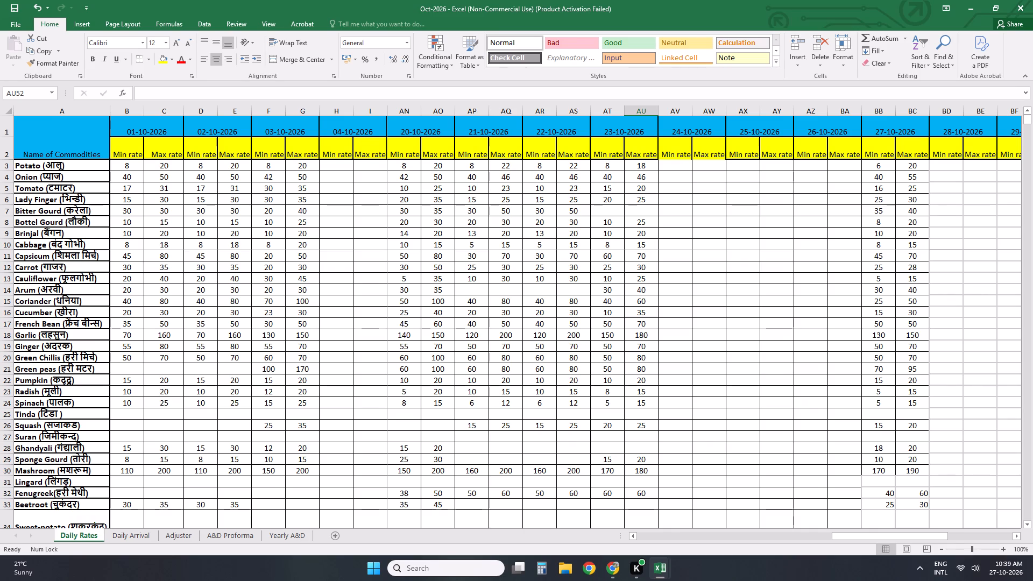
{"action": "scroll", "coordinate": [678, 180], "scroll_direction": "up", "scroll_amount": 6}
{"action": "left_click", "coordinate": [684, 165]}
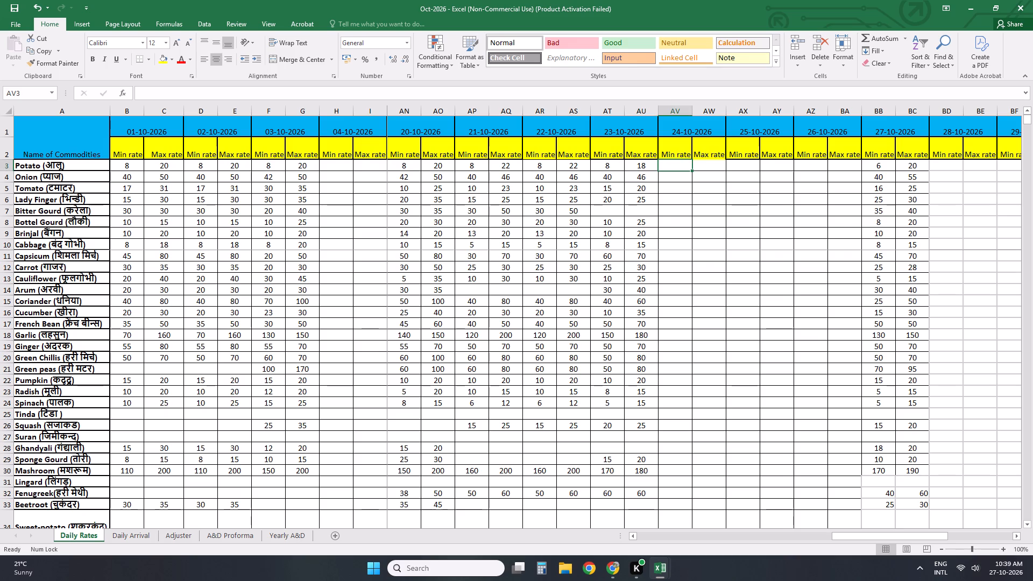
{"action": "key", "text": "8"}
{"action": "key", "text": "Right"}
{"action": "type", "text": "18"}
{"action": "key", "text": "Down"}
{"action": "key", "text": "Left"}
Enter Onion's 24-10-2026 rates as 40 minimum and 46 maximum.
{"action": "type", "text": "40"}
{"action": "key", "text": "Right"}
{"action": "type", "text": "46"}
{"action": "key", "text": "Down"}
{"action": "key", "text": "Left"}
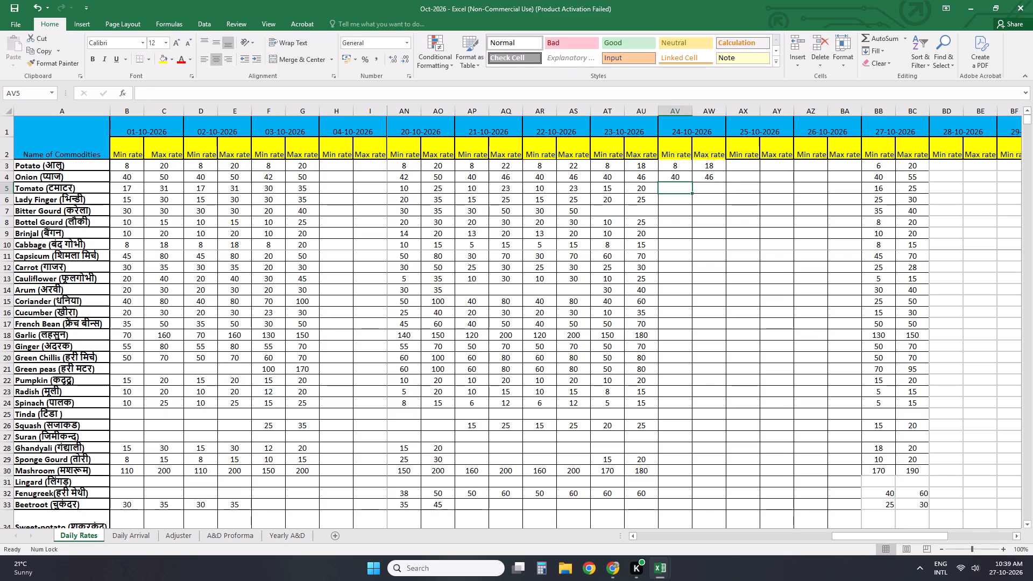
Enter Tomato's 24-10-2026 rates as 15 minimum and 20 maximum.
{"action": "type", "text": "15"}
{"action": "key", "text": "Right"}
{"action": "type", "text": "20"}
{"action": "key", "text": "Down"}
{"action": "key", "text": "Left"}
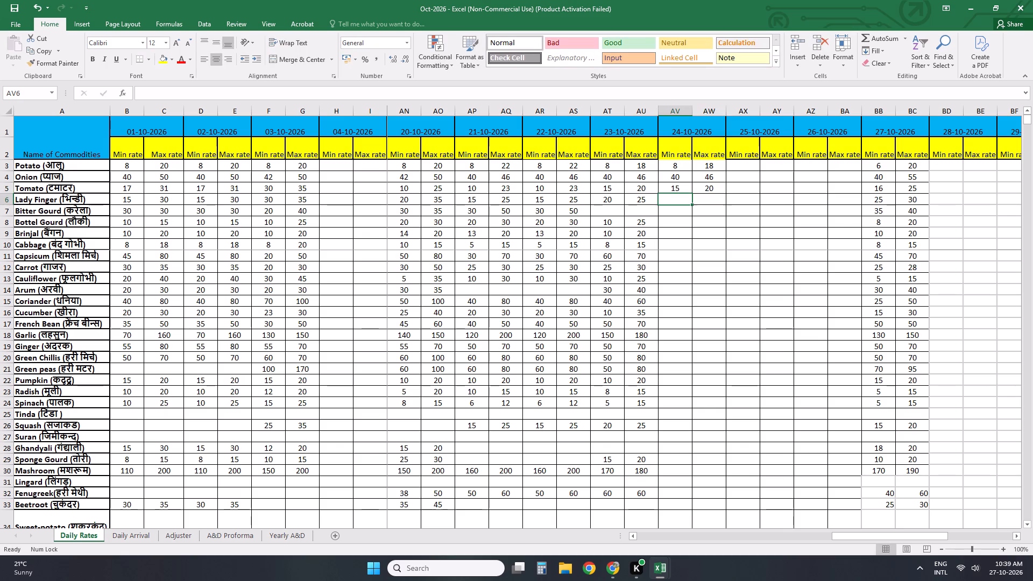
Enter Lady Finger's 24-10-2026 rates as 20 minimum and 25 maximum.
{"action": "type", "text": "20"}
{"action": "key", "text": "Right"}
{"action": "type", "text": "25"}
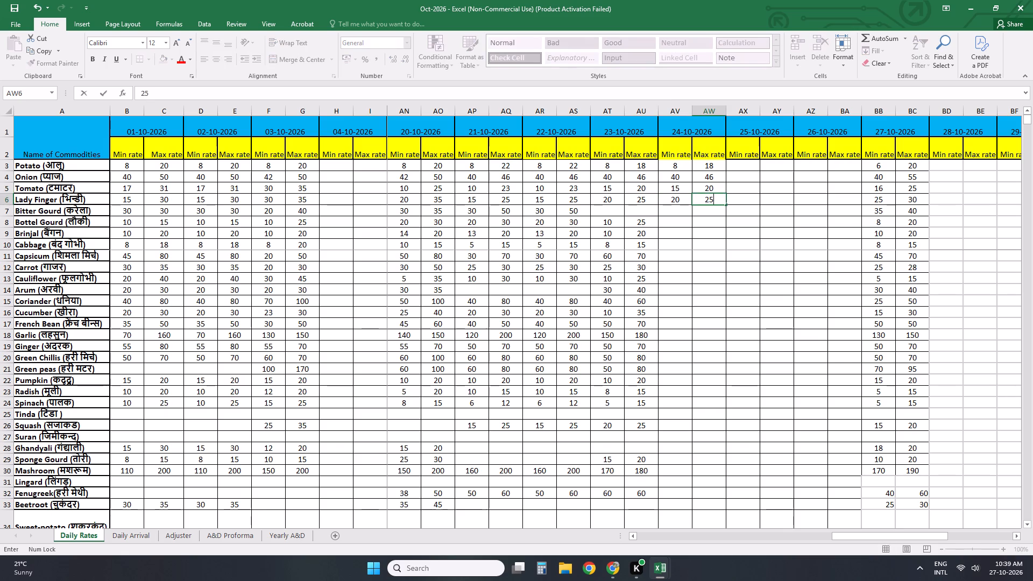
{"action": "key", "text": "Down"}
{"action": "key", "text": "Left"}
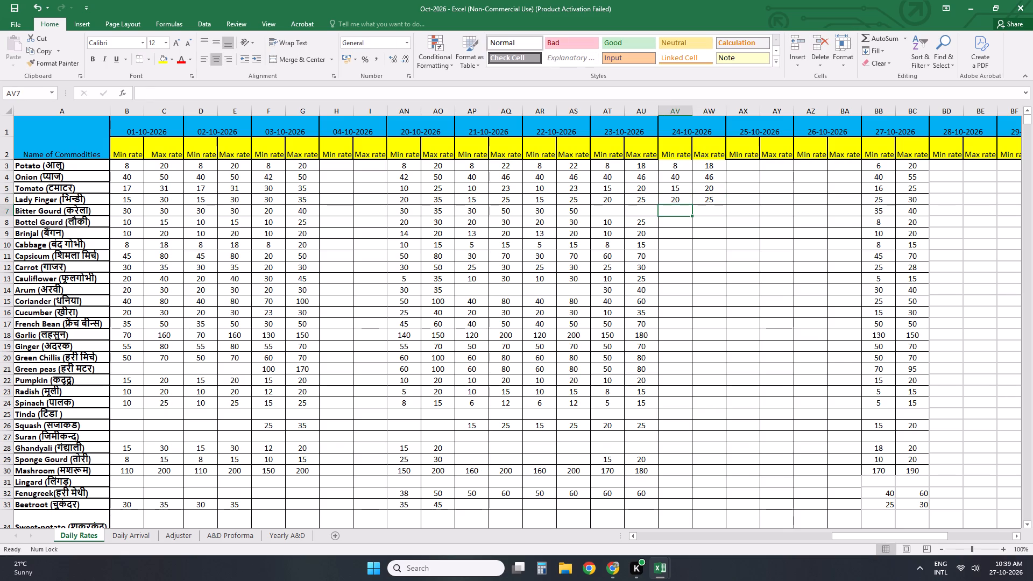
Skip Bitter Gourd and enter Bottel Gourd's 24-10-2026 rates as 10 minimum and 25 maximum.
{"action": "key", "text": "Down"}
{"action": "type", "text": "10"}
{"action": "key", "text": "Right"}
{"action": "type", "text": "25"}
{"action": "key", "text": "Down"}
{"action": "key", "text": "Left"}
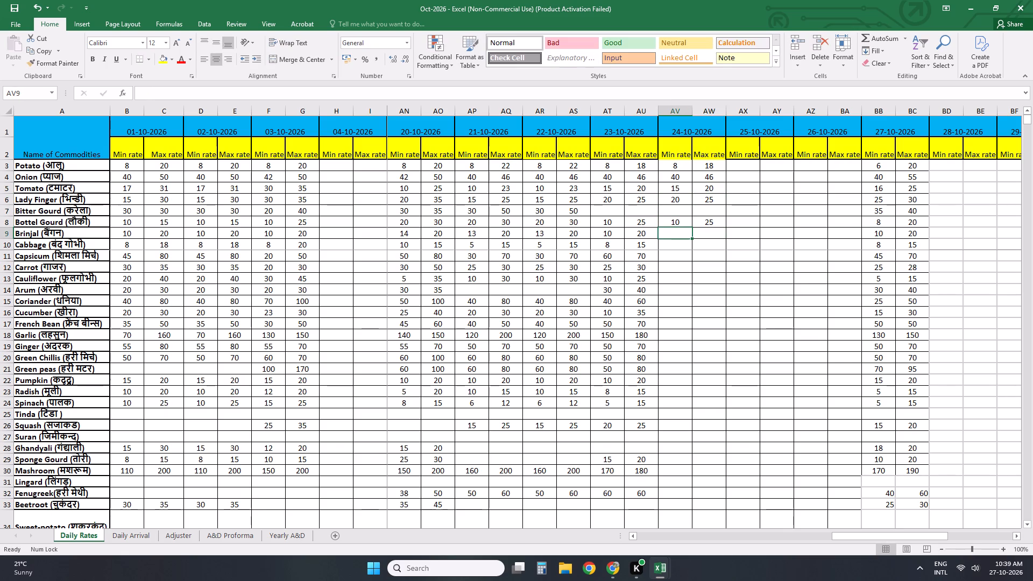
Enter Brinjal's 24-10-2026 rates as 10 minimum and 20 maximum.
{"action": "type", "text": "10"}
{"action": "key", "text": "Right"}
{"action": "type", "text": "20"}
{"action": "key", "text": "Left"}
{"action": "key", "text": "Down"}
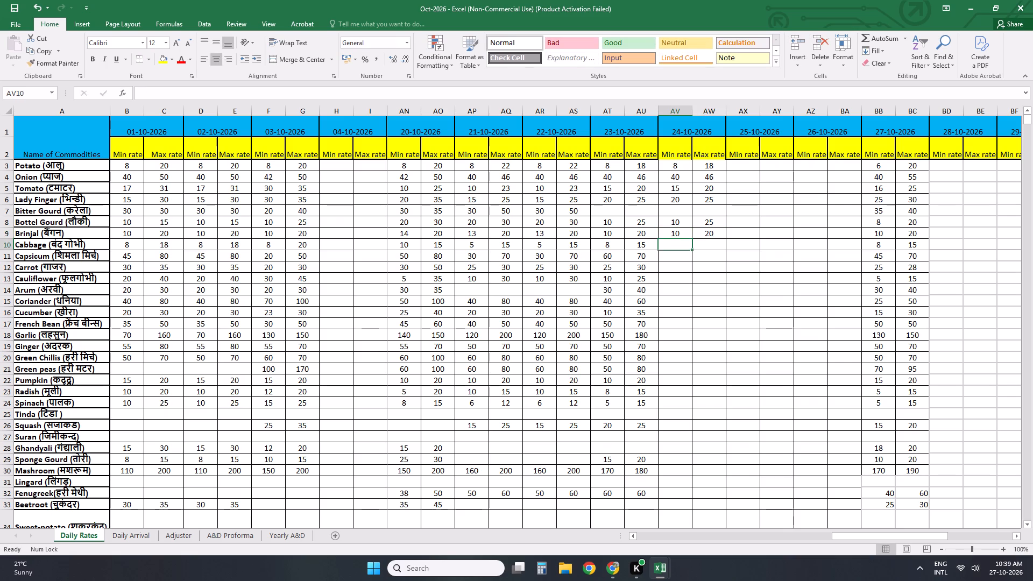
Enter Cabbage's 24-10-2026 rates as 8 minimum and 15 maximum.
{"action": "key", "text": "8"}
{"action": "key", "text": "Right"}
{"action": "type", "text": "15"}
{"action": "key", "text": "Down"}
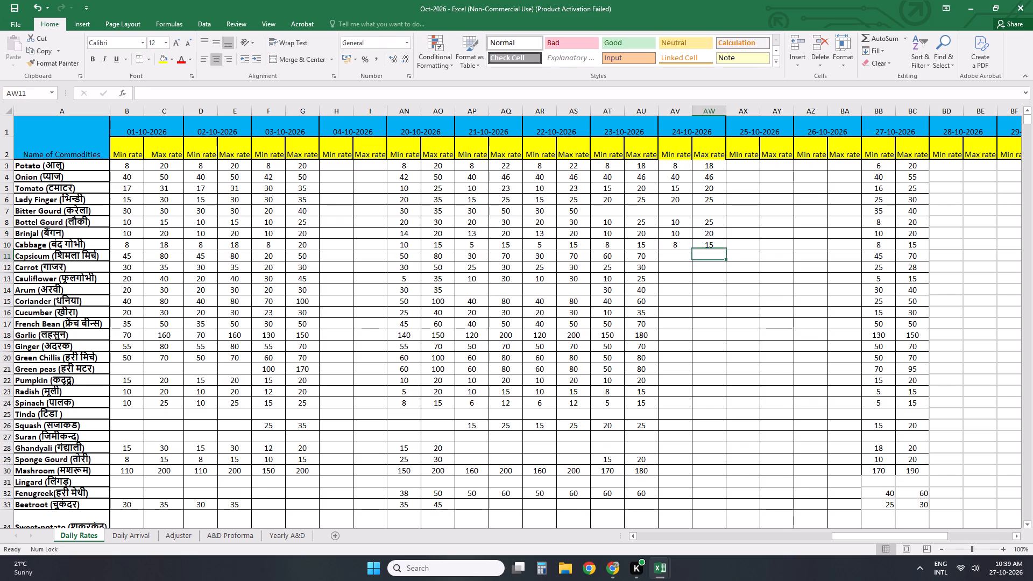
{"action": "key", "text": "Left"}
Enter Capsicum's 24-10-2026 rates as 60 minimum and 70 maximum.
{"action": "type", "text": "60"}
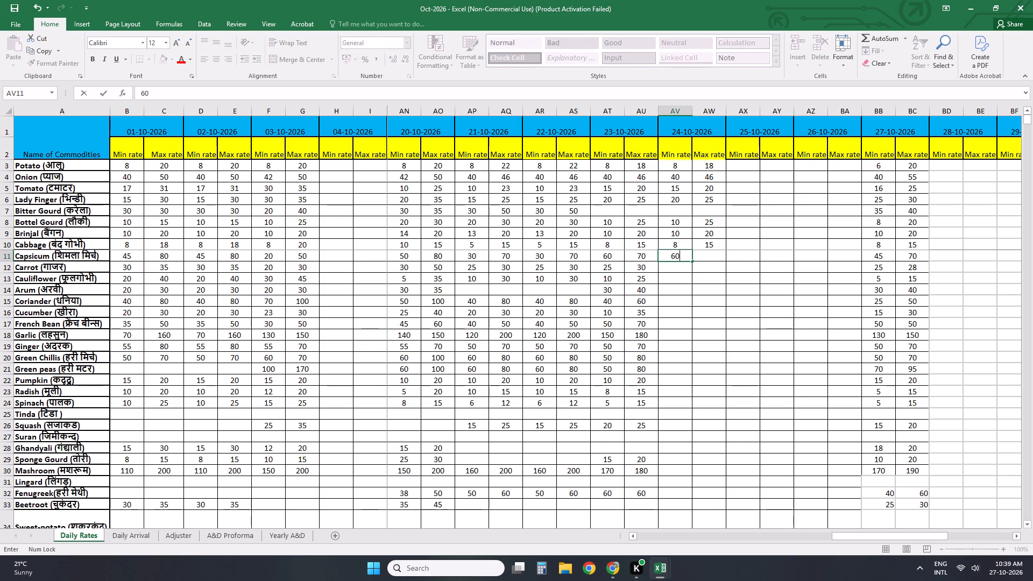
{"action": "key", "text": "Right"}
{"action": "type", "text": "70"}
{"action": "key", "text": "Down"}
{"action": "key", "text": "Left"}
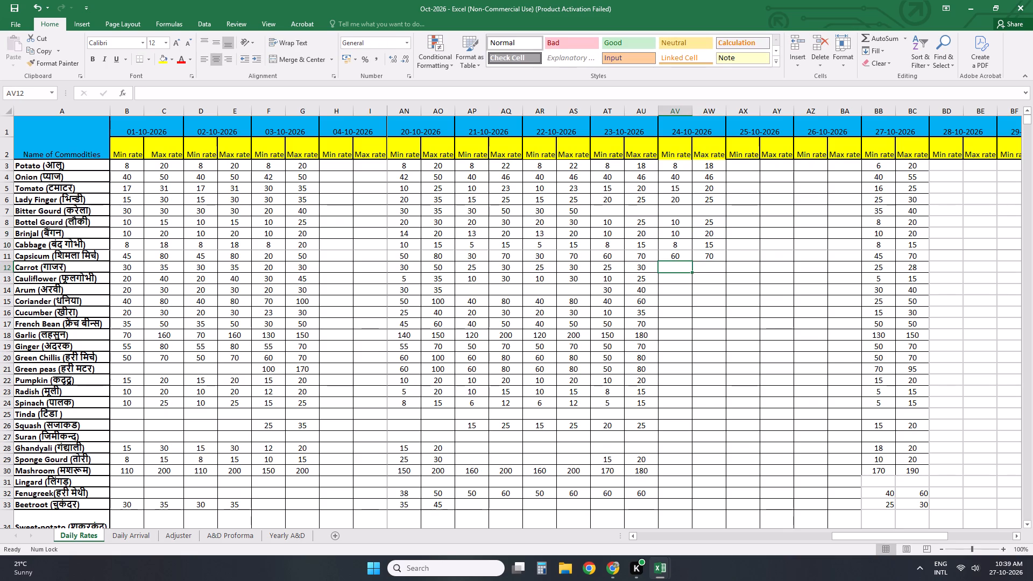
Enter Carrot's 24-10-2026 rates as 25 minimum and 30 maximum.
{"action": "type", "text": "25"}
{"action": "key", "text": "Right"}
{"action": "type", "text": "30"}
{"action": "key", "text": "Down"}
{"action": "key", "text": "Left"}
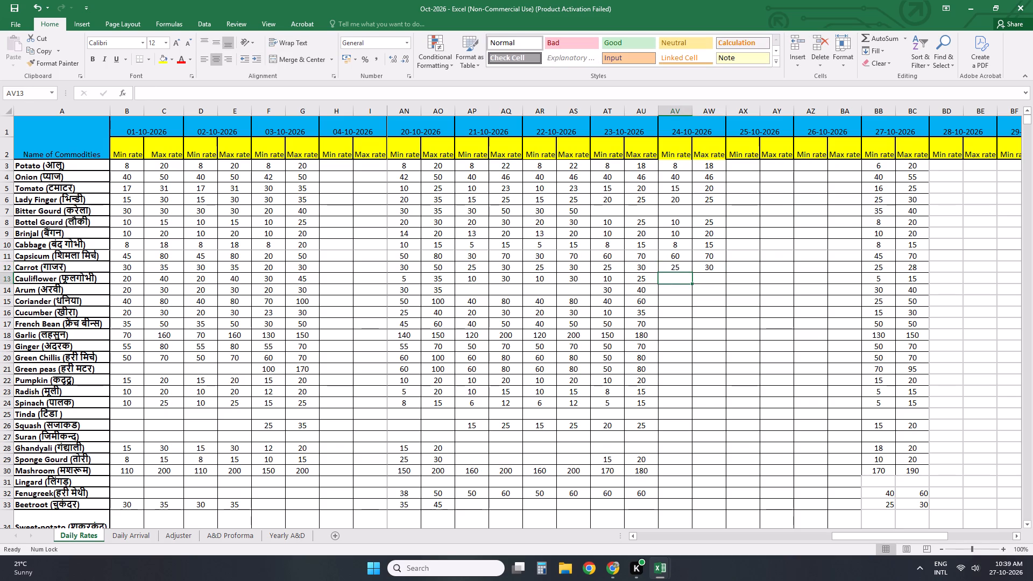
Enter Cauliflower's 24-10-2026 rates as 10 minimum and 25 maximum.
{"action": "type", "text": "10"}
{"action": "key", "text": "Right"}
{"action": "type", "text": "25"}
{"action": "key", "text": "Down"}
{"action": "key", "text": "Left"}
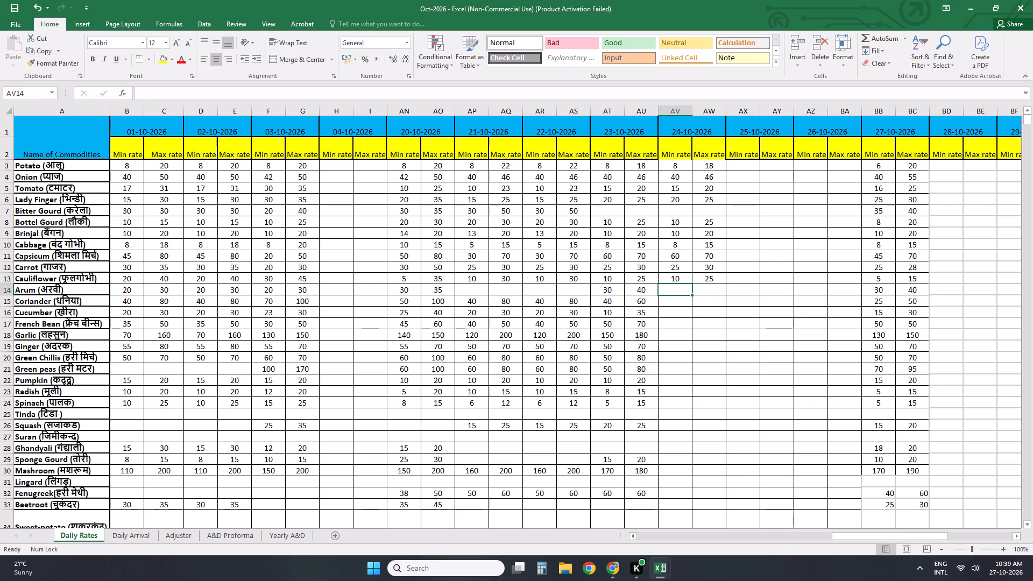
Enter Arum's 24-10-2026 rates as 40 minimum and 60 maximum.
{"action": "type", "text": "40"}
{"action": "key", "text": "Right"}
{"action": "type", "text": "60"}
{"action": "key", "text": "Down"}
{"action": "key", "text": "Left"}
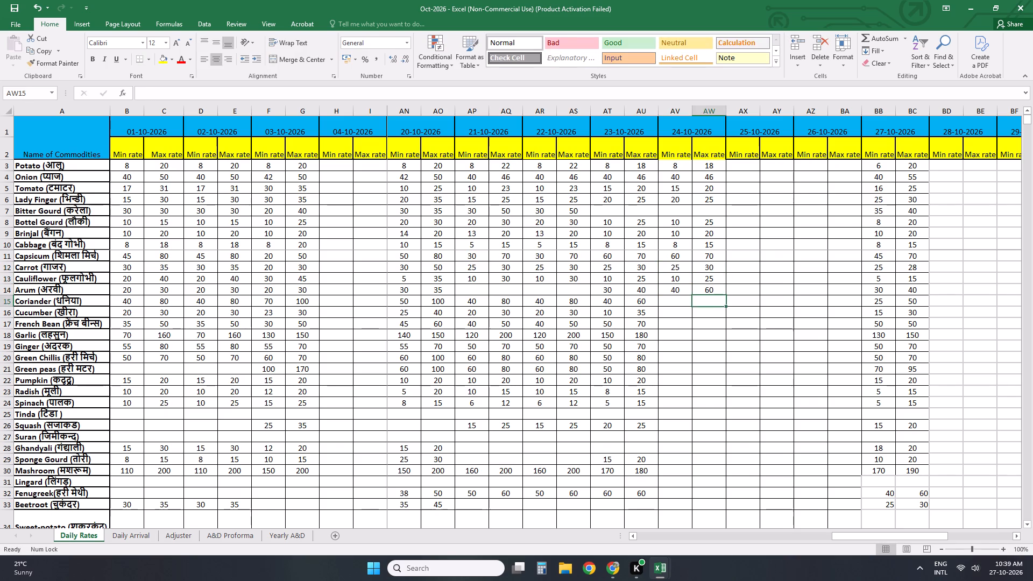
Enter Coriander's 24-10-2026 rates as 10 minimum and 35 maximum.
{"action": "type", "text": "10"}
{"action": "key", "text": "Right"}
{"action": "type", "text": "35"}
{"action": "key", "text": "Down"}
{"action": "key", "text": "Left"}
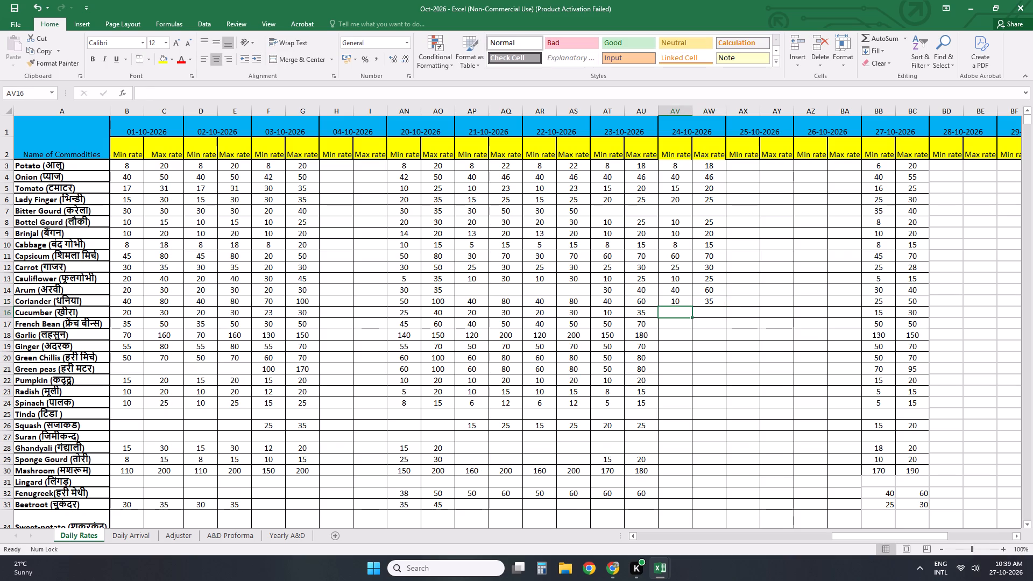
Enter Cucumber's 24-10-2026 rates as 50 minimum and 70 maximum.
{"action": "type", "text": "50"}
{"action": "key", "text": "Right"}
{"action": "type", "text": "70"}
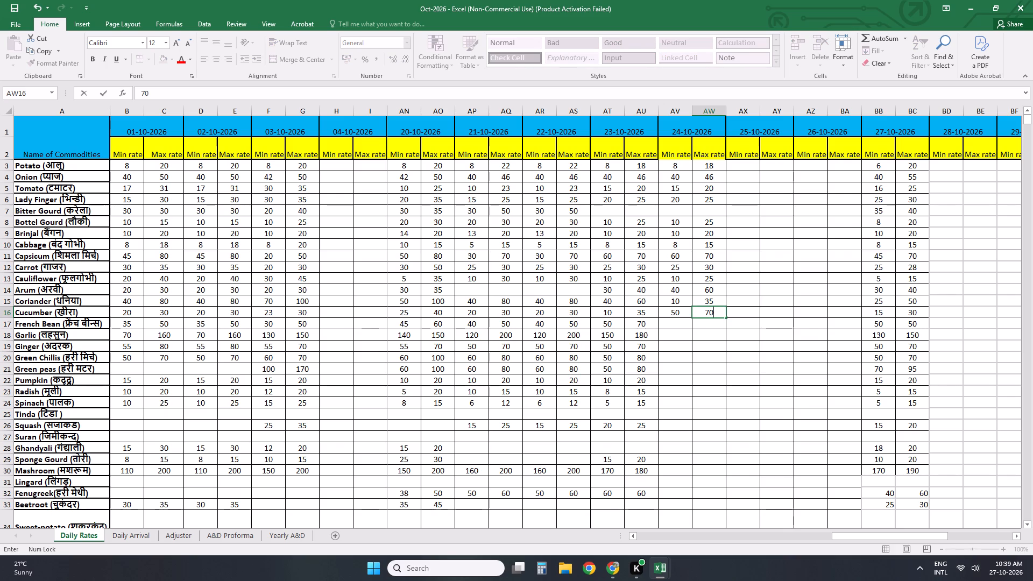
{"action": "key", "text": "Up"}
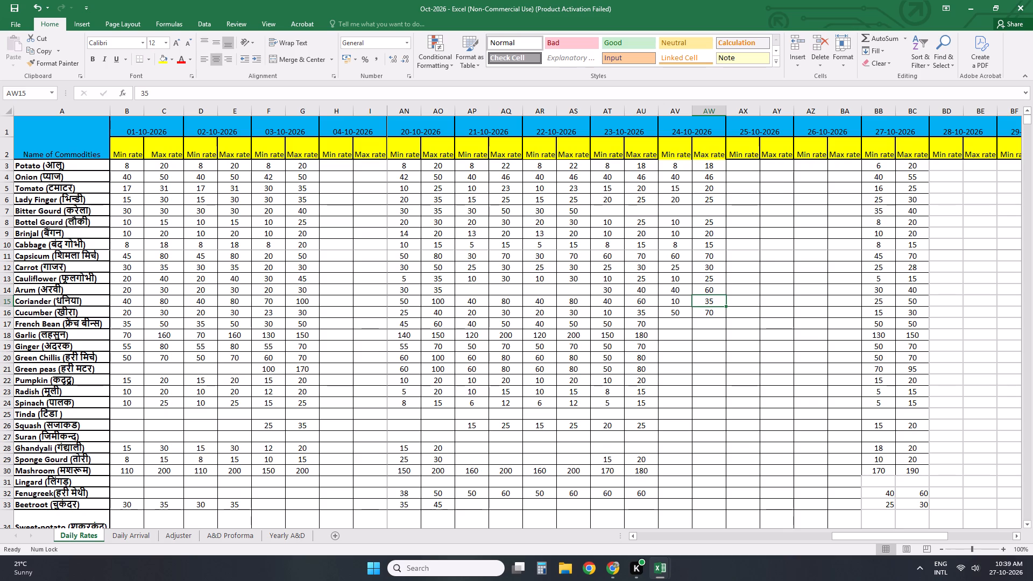
Correct Arum's 24-10-2026 rates to 30 minimum and 40 maximum.
{"action": "key", "text": "Up"}
{"action": "key", "text": "Left"}
{"action": "type", "text": "30"}
{"action": "key", "text": "Right"}
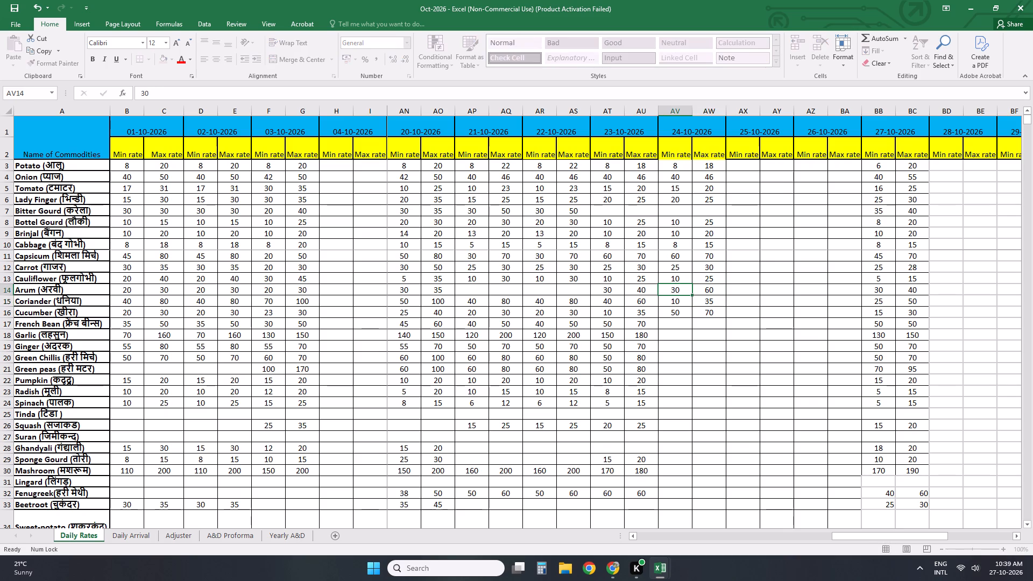
{"action": "type", "text": "40"}
{"action": "key", "text": "Down"}
{"action": "key", "text": "Left"}
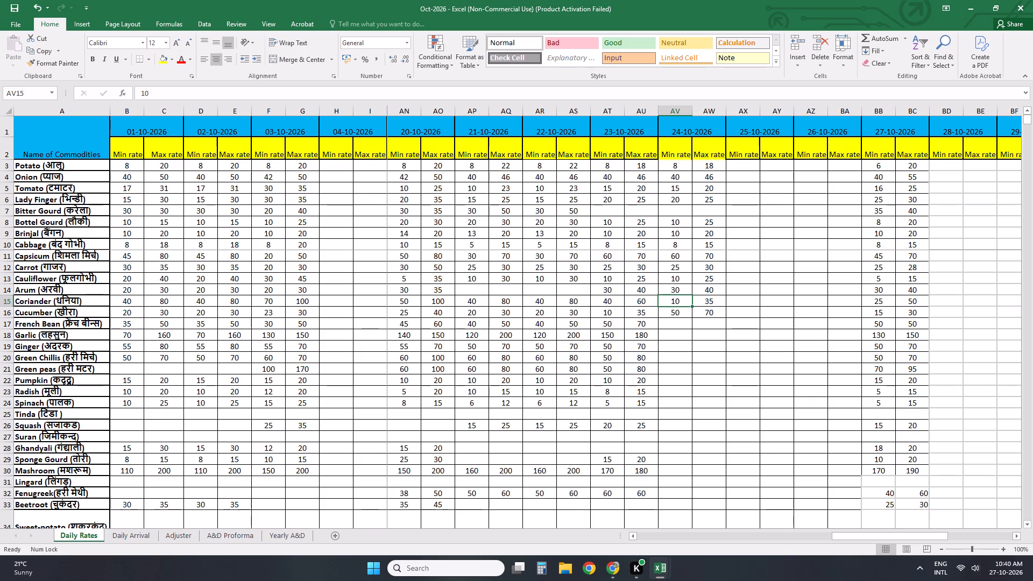
Correct Coriander's 24-10-2026 rates to 40 minimum and 60 maximum.
{"action": "type", "text": "40"}
{"action": "key", "text": "Right"}
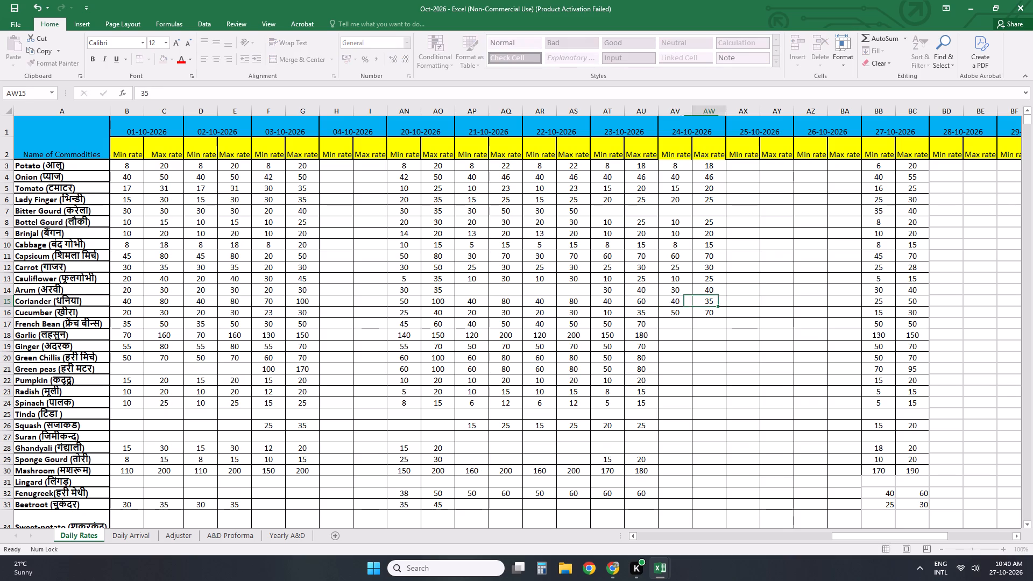
{"action": "type", "text": "60"}
{"action": "key", "text": "Right"}
{"action": "key", "text": "Down"}
{"action": "key", "text": "Left"}
{"action": "key", "text": "Left"}
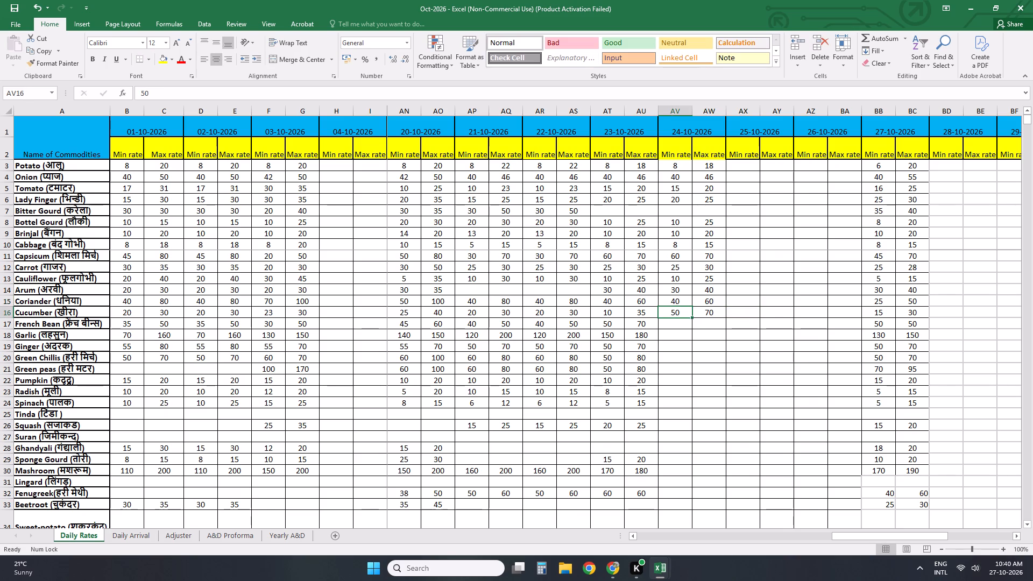
Correct Cucumber's 24-10-2026 rates to 10 minimum and 35 maximum.
{"action": "type", "text": "10"}
{"action": "key", "text": "Right"}
{"action": "type", "text": "35"}
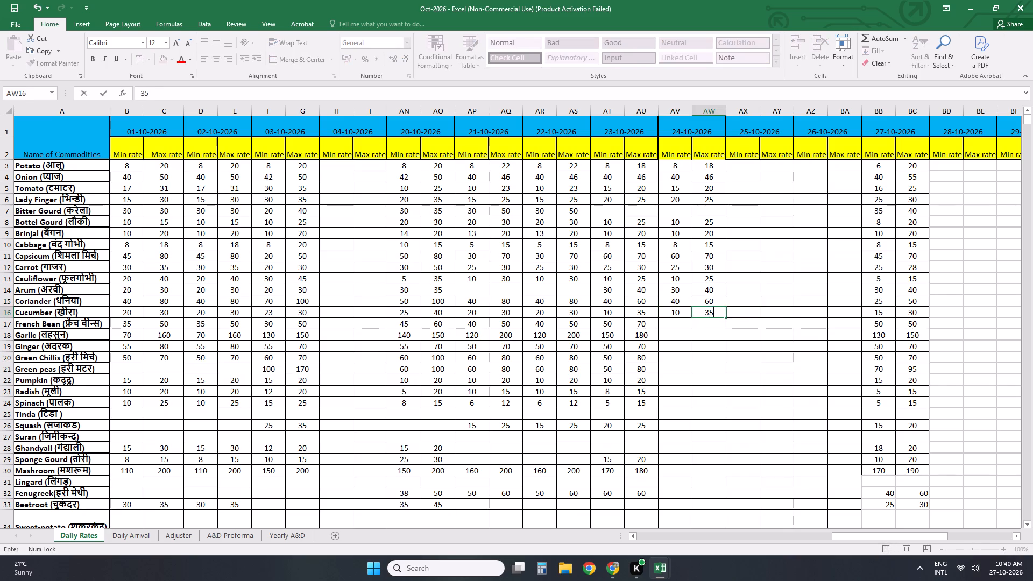
{"action": "key", "text": "Down"}
{"action": "key", "text": "Left"}
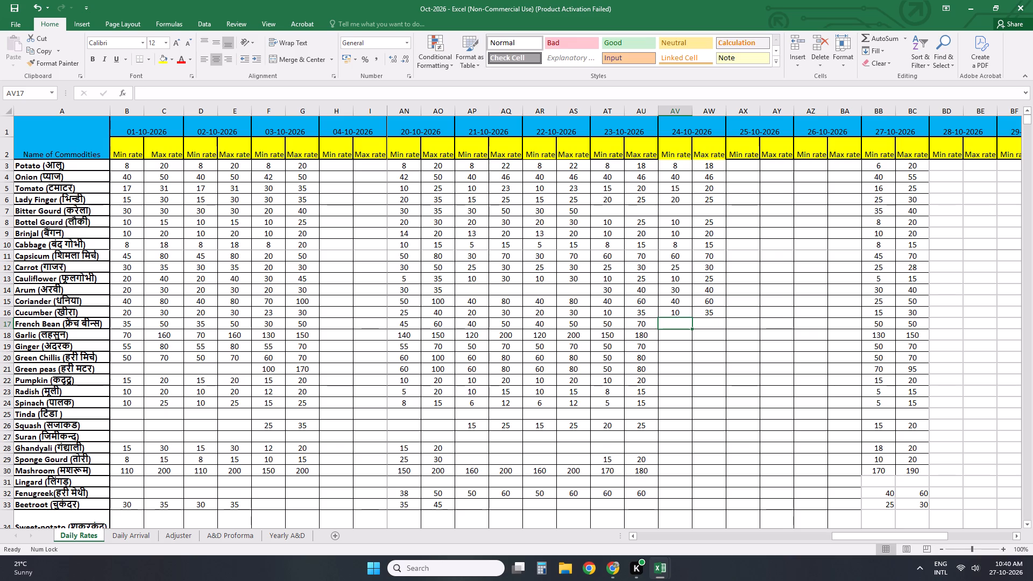
Enter French Bean's 24-10-2026 rates as 50 minimum and 70 maximum.
{"action": "type", "text": "50"}
{"action": "key", "text": "Right"}
{"action": "type", "text": "70"}
{"action": "key", "text": "Down"}
{"action": "key", "text": "Left"}
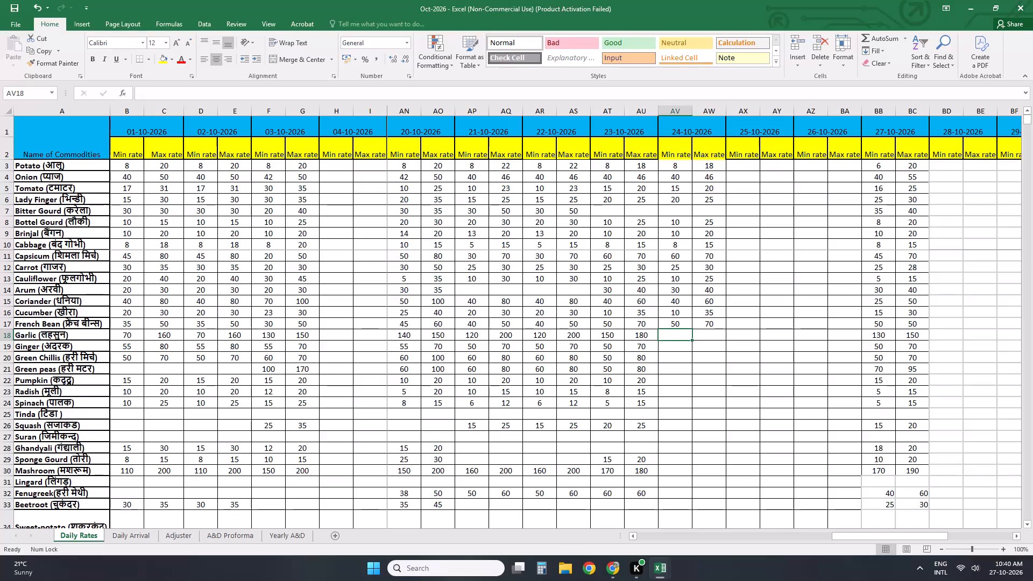
Enter Garlic's 24-10-2026 rates as 150 minimum and 180 maximum.
{"action": "type", "text": "150"}
{"action": "key", "text": "Right"}
{"action": "type", "text": "180"}
{"action": "key", "text": "Down"}
{"action": "key", "text": "Left"}
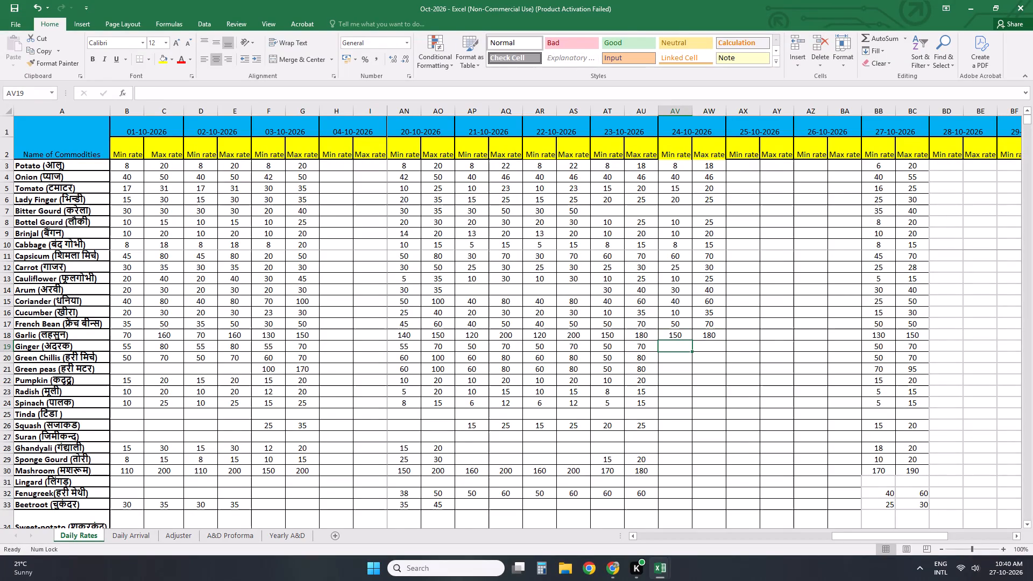
Enter Ginger's 24-10-2026 rates as 50 minimum and 70 maximum.
{"action": "type", "text": "50"}
{"action": "key", "text": "Right"}
{"action": "type", "text": "70"}
{"action": "key", "text": "Down"}
{"action": "key", "text": "Left"}
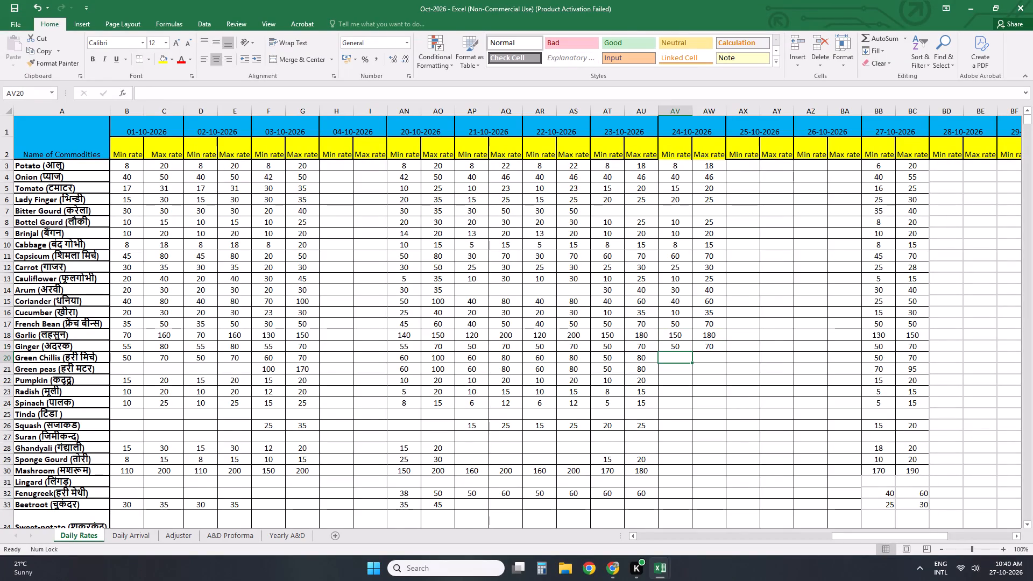
Enter Green Chillis' 24-10-2026 rates as 50 minimum and 80 maximum.
{"action": "type", "text": "50"}
{"action": "key", "text": "Right"}
{"action": "type", "text": "890"}
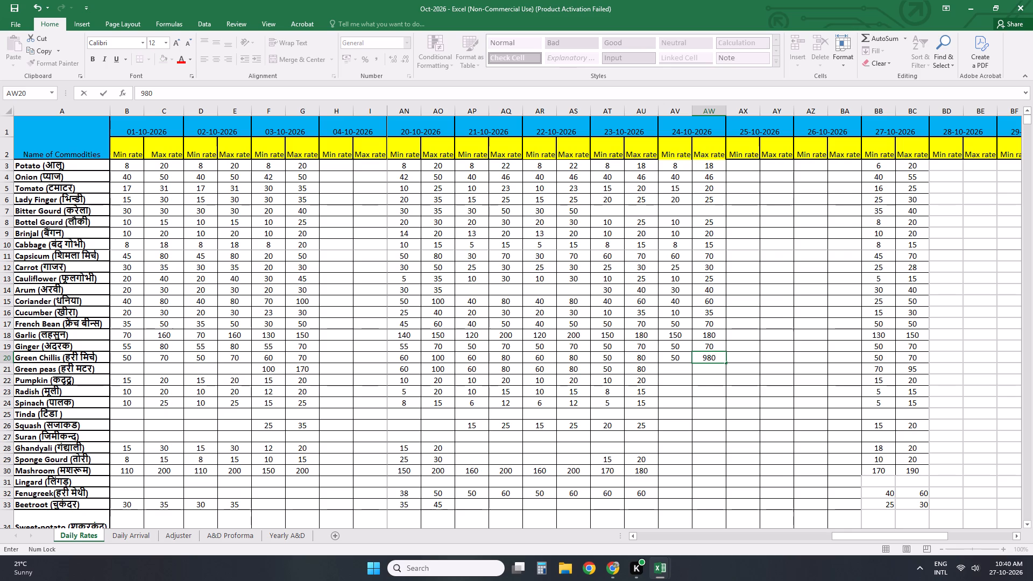
{"action": "key", "text": "BackSpace"}
{"action": "key", "text": "BackSpace"}
{"action": "key", "text": "BackSpace"}
{"action": "type", "text": "80"}
{"action": "key", "text": "Down"}
{"action": "key", "text": "Down"}
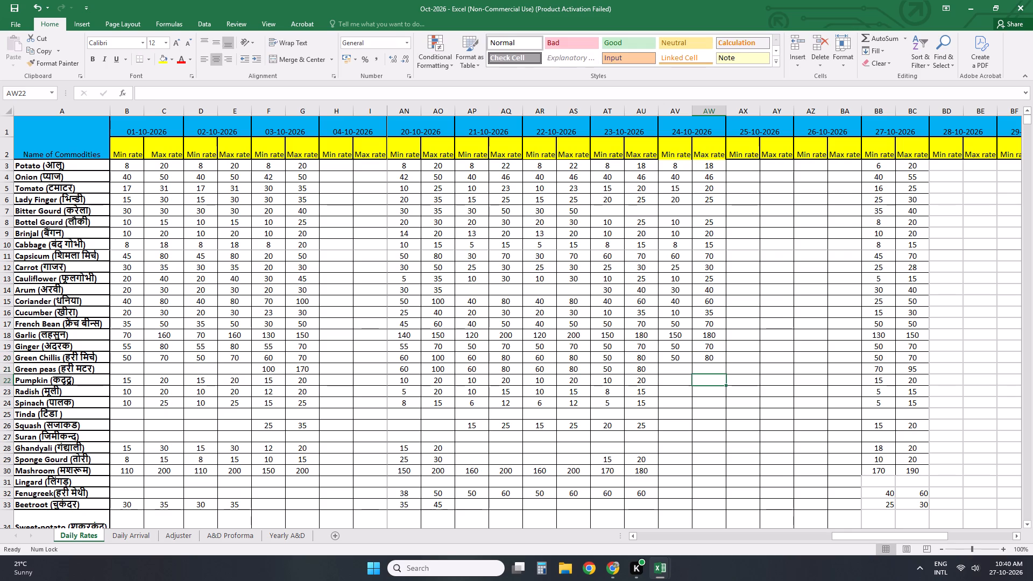
Enter Green peas' 24-10-2026 rates as 50 minimum and 80 maximum.
{"action": "key", "text": "Left"}
{"action": "key", "text": "Up"}
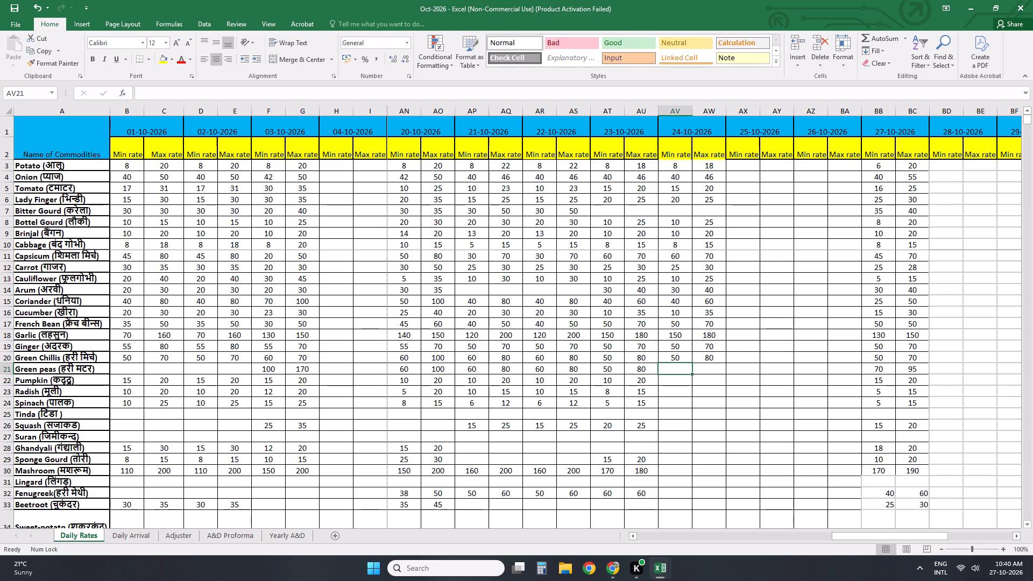
{"action": "type", "text": "50"}
{"action": "key", "text": "Right"}
{"action": "type", "text": "80"}
{"action": "key", "text": "Down"}
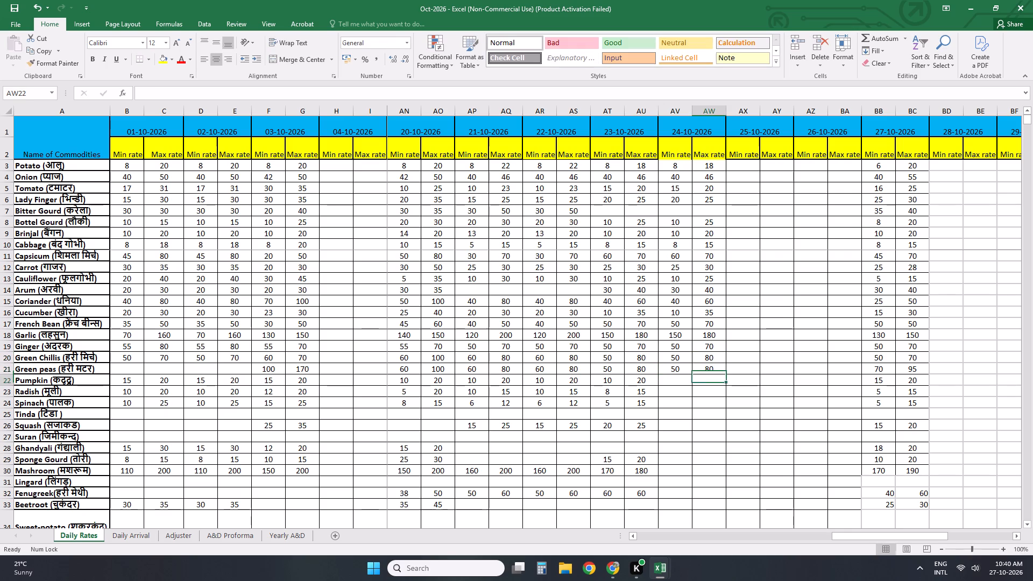
{"action": "key", "text": "Left"}
Enter Pumpkin's 24-10-2026 rates as 10 minimum and 20 maximum.
{"action": "type", "text": "10"}
{"action": "key", "text": "Right"}
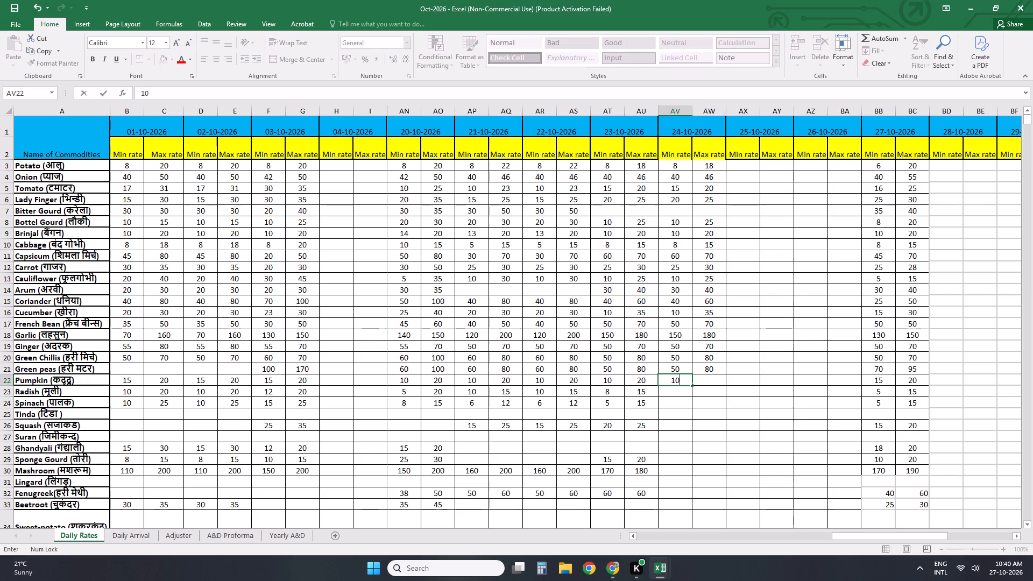
{"action": "type", "text": "20"}
{"action": "key", "text": "Down"}
{"action": "key", "text": "Left"}
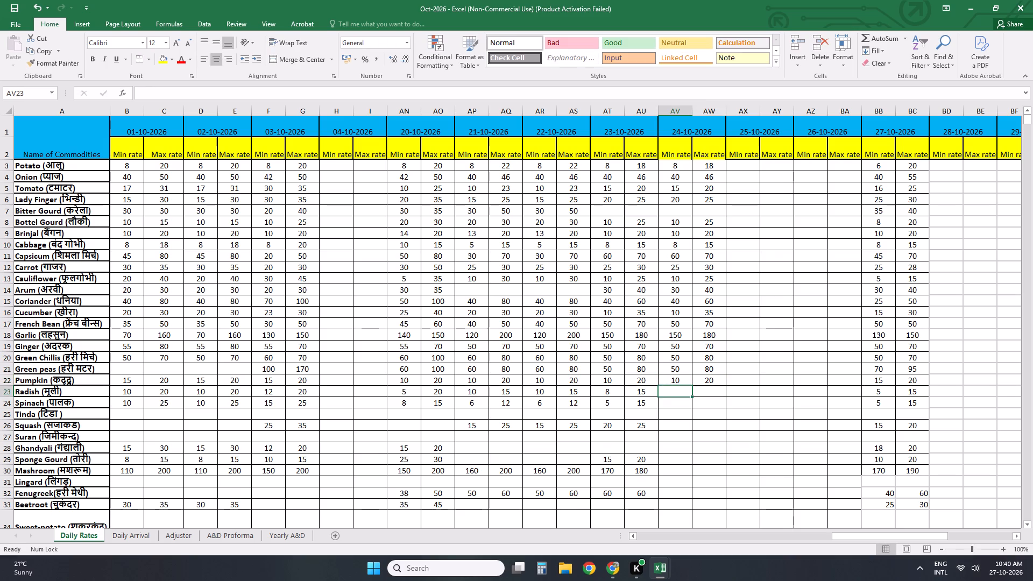
Enter Radish's 24-10-2026 rates as 8 minimum and 15 maximum.
{"action": "key", "text": "8"}
{"action": "key", "text": "Right"}
{"action": "type", "text": "15"}
{"action": "key", "text": "Down"}
{"action": "key", "text": "Left"}
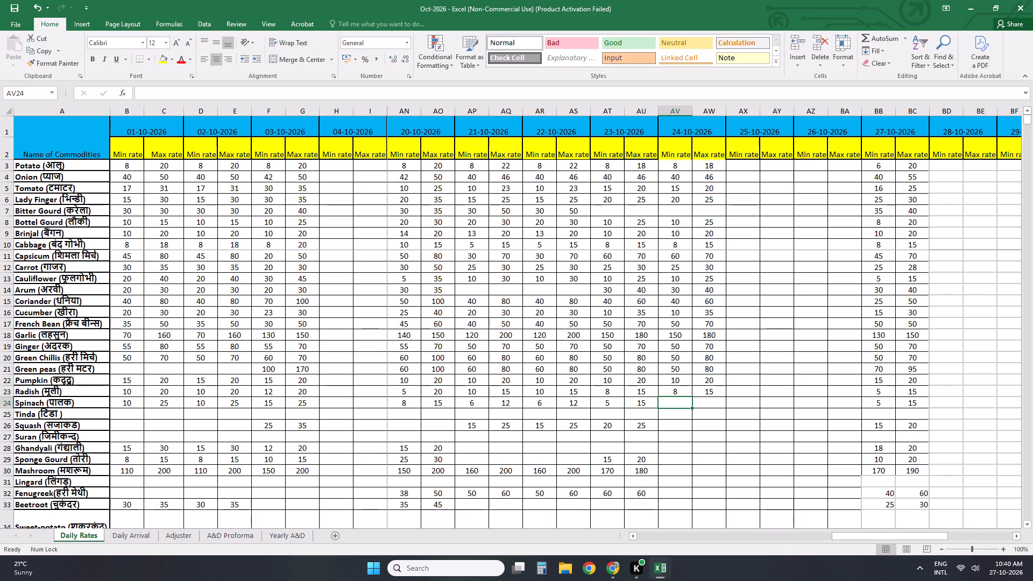
Enter Spinach's 24-10-2026 rates as 5 minimum and 15 maximum.
{"action": "key", "text": "5"}
{"action": "key", "text": "Right"}
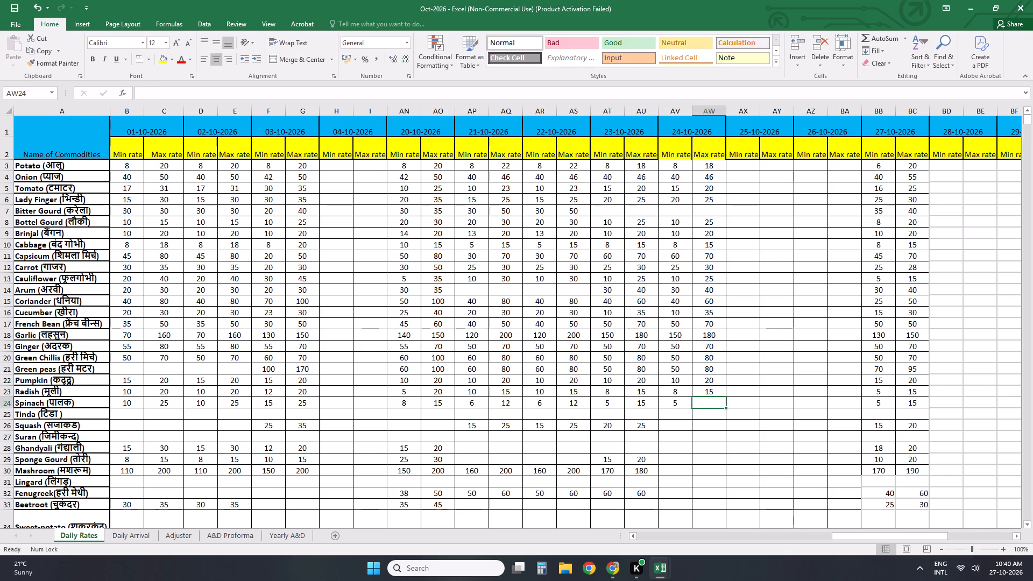
{"action": "type", "text": "15"}
{"action": "key", "text": "Down"}
{"action": "key", "text": "Left"}
Skip Tinda and enter Squash's 24-10-2026 rates as 20 minimum and 25 maximum.
{"action": "key", "text": "Down"}
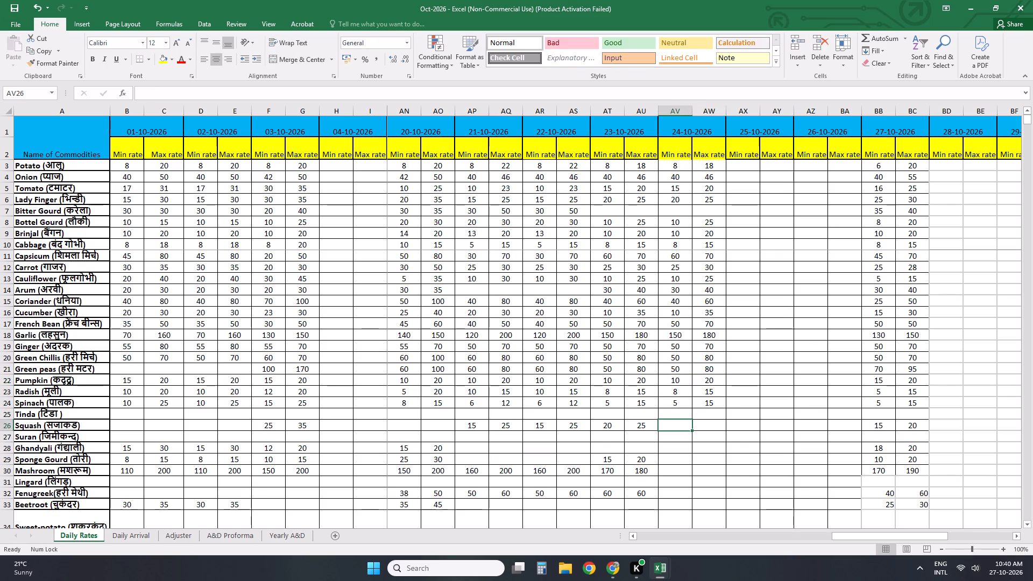
{"action": "type", "text": "20"}
{"action": "key", "text": "Right"}
{"action": "type", "text": "25"}
{"action": "key", "text": "Down"}
{"action": "key", "text": "Left"}
Skip Suran and Ghandyali and enter Sponge Gourd's 24-10-2026 rates as 20 minimum and 20 maximum.
{"action": "key", "text": "Down"}
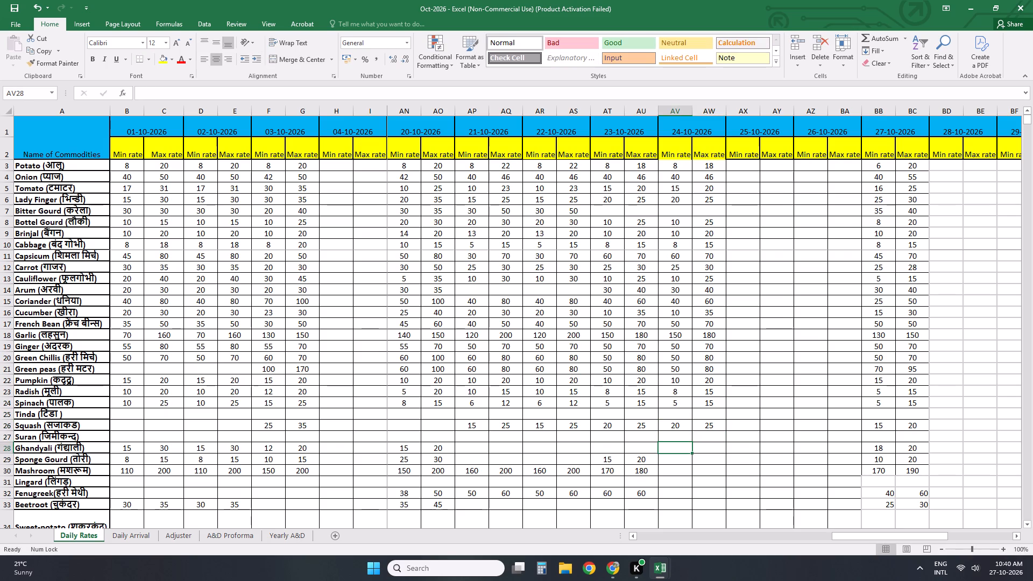
{"action": "key", "text": "Down"}
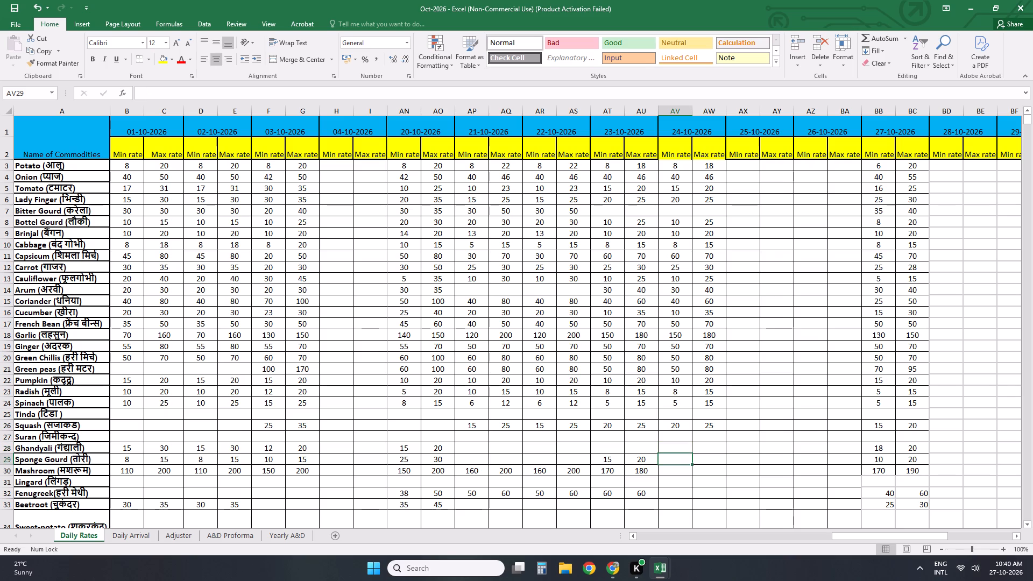
{"action": "type", "text": "20"}
{"action": "key", "text": "Right"}
{"action": "type", "text": "20"}
{"action": "key", "text": "Down"}
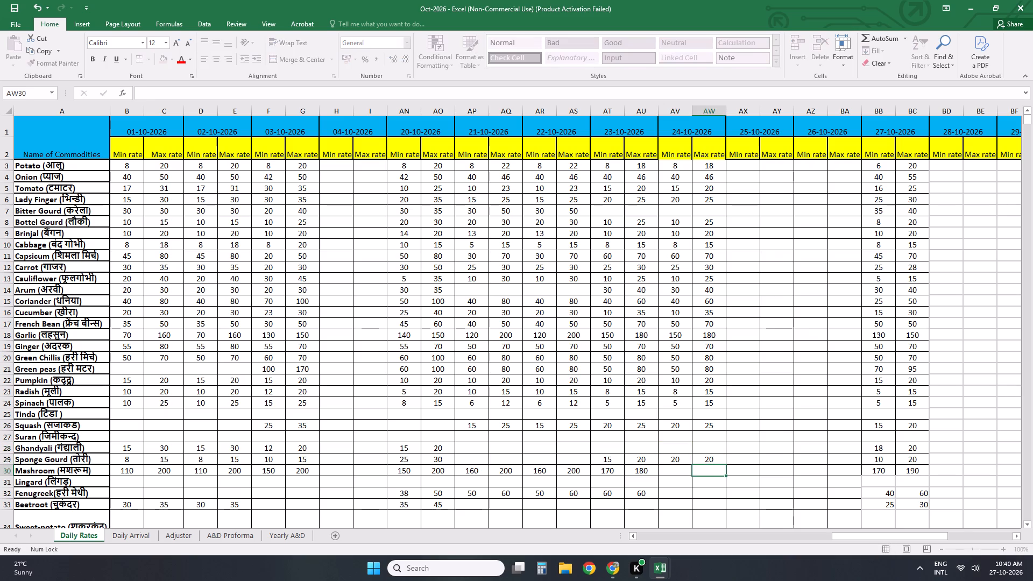
{"action": "key", "text": "Left"}
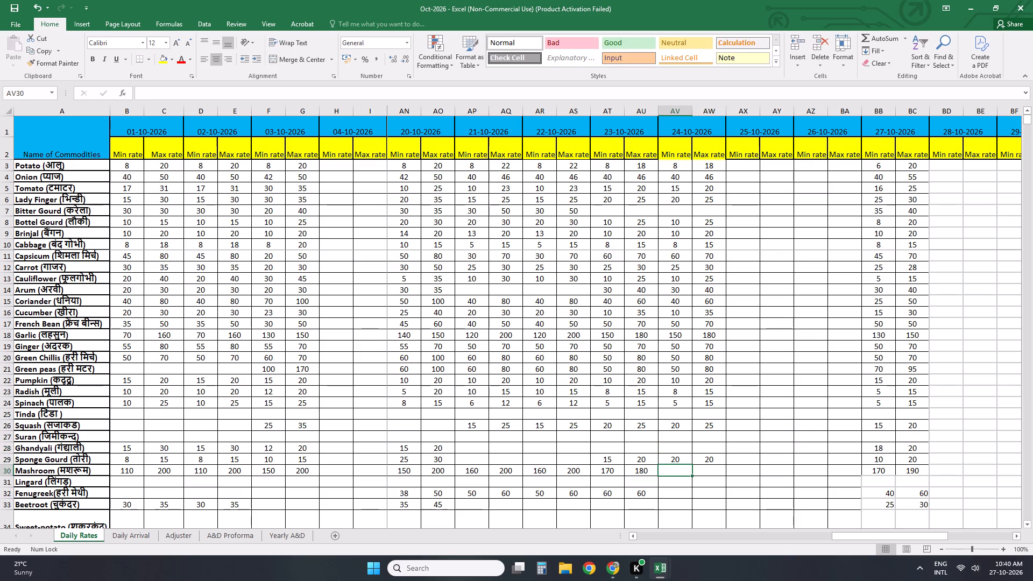
Enter Mashroom's 24-10-2026 rates as 170 minimum and 180 maximum.
{"action": "type", "text": "170"}
{"action": "key", "text": "Right"}
{"action": "type", "text": "180"}
{"action": "key", "text": "Down"}
{"action": "key", "text": "Left"}
Skip Lingard and enter Fenugreek's 24-10-2026 rates as 60 minimum and 60 maximum.
{"action": "key", "text": "Down"}
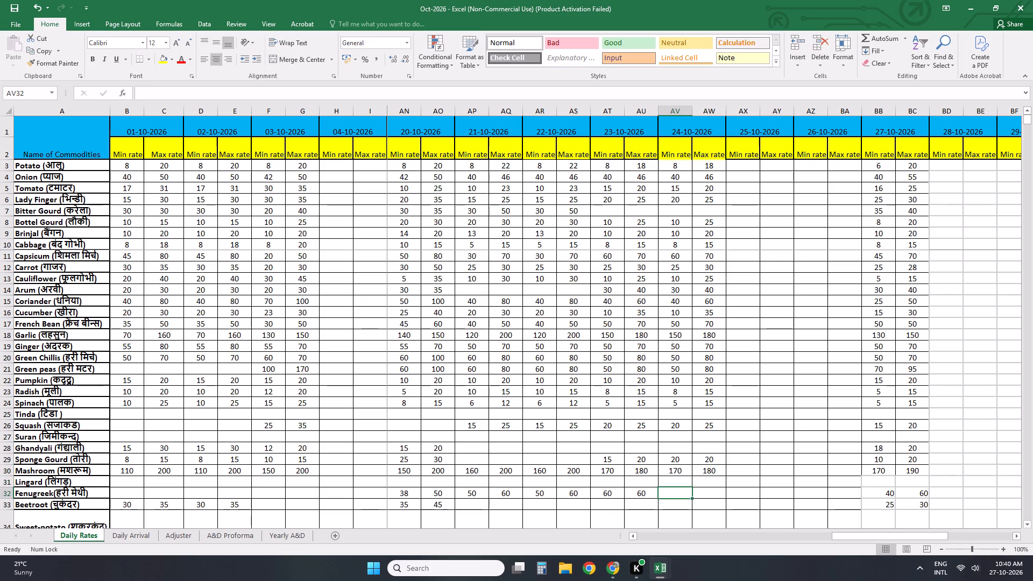
{"action": "type", "text": "60"}
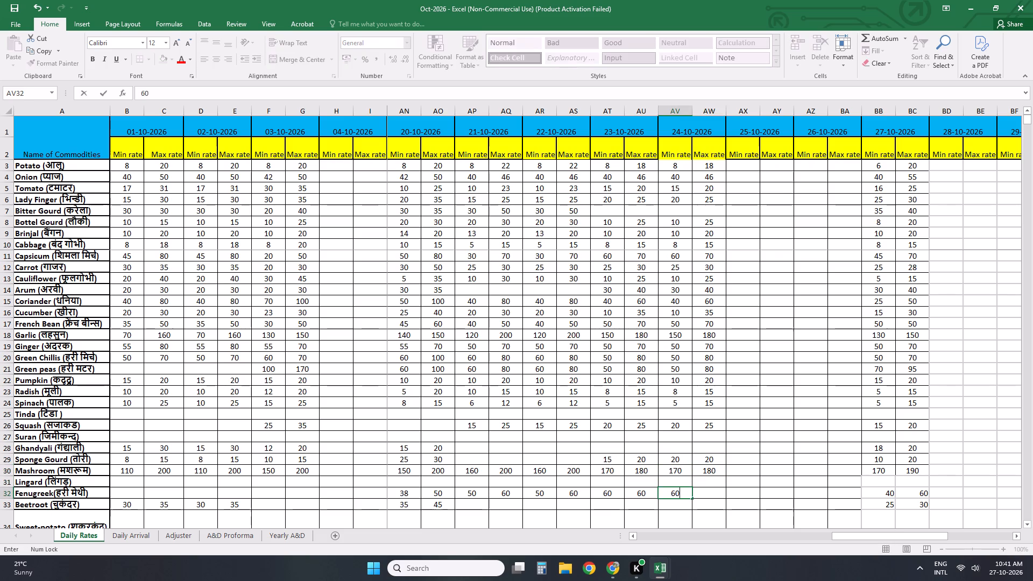
{"action": "key", "text": "Right"}
{"action": "type", "text": "60"}
{"action": "key", "text": "Down"}
{"action": "key", "text": "Left"}
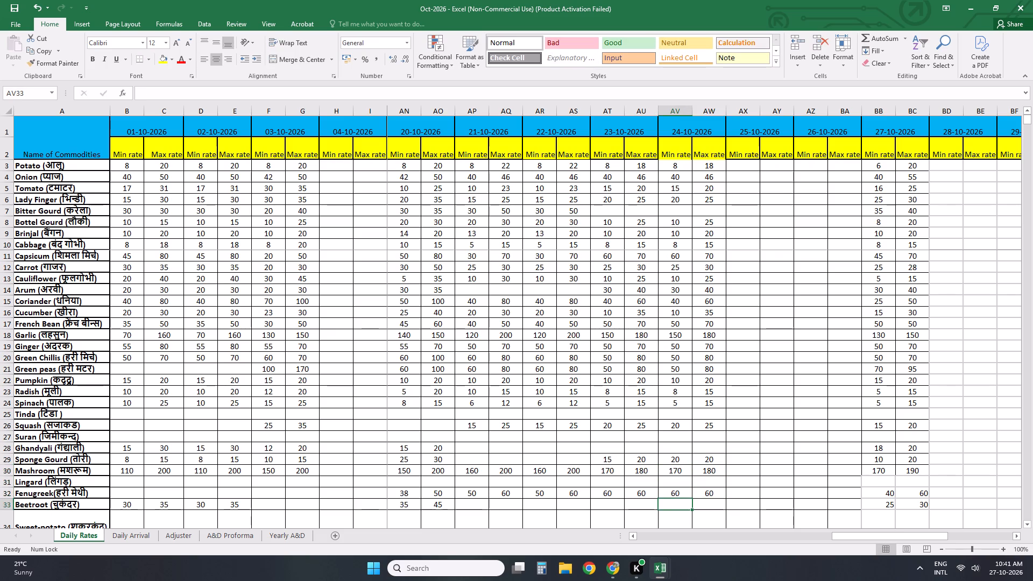
Skip Beetroot and Sweet-potato and enter Broccoli's 24-10-2026 rates as 15 minimum and 20 maximum.
{"action": "key", "text": "Down"}
{"action": "key", "text": "Down"}
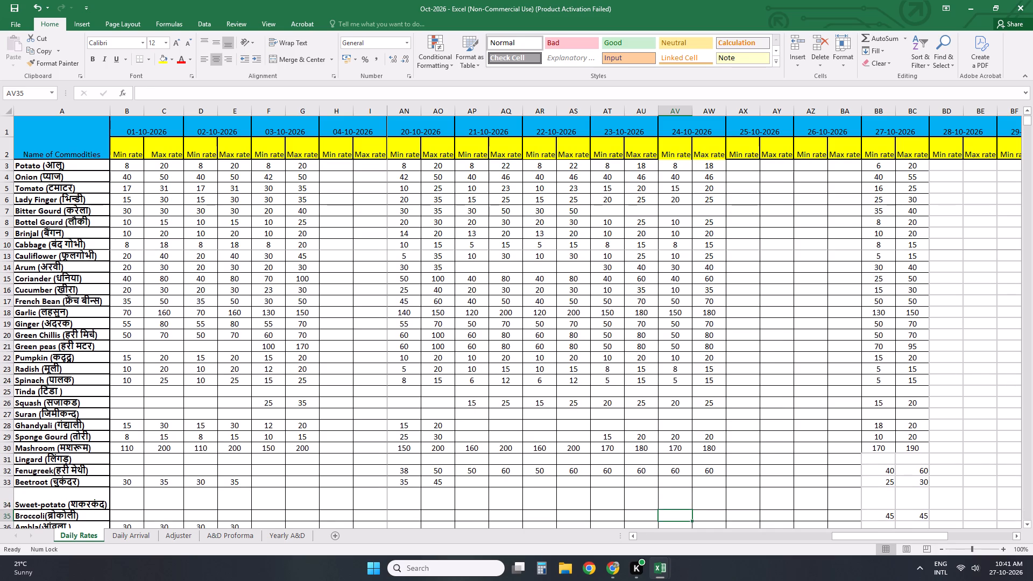
{"action": "type", "text": "15"}
{"action": "key", "text": "Right"}
{"action": "type", "text": "20"}
{"action": "key", "text": "Down"}
{"action": "key", "text": "Left"}
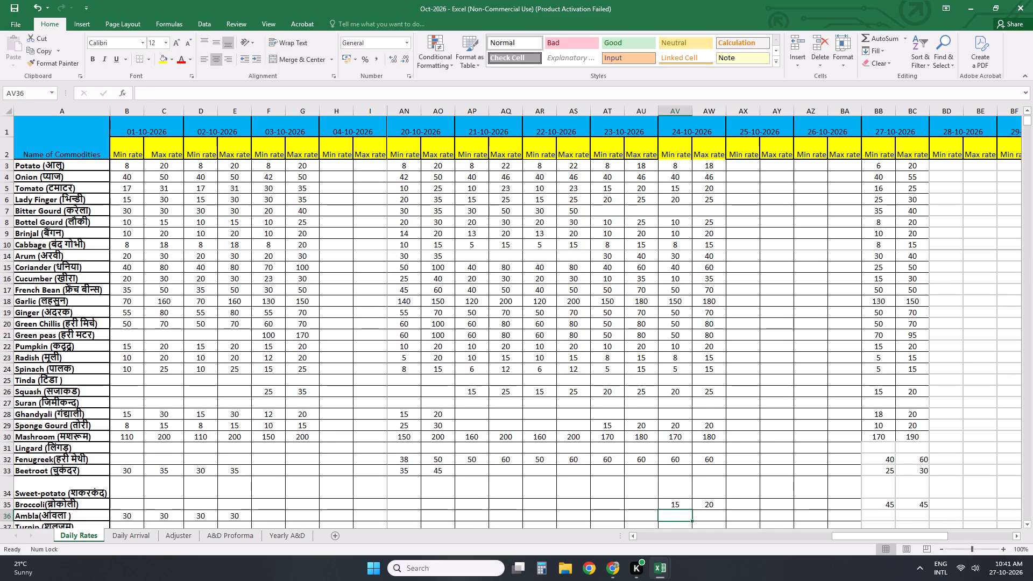
Skip Ambla through Ash Gourd and enter Season Leaves' 24-10-2026 rates as 6 minimum and 12 maximum.
{"action": "key", "text": "Down"}
{"action": "key", "text": "Down"}
{"action": "key", "text": "Down"}
{"action": "key", "text": "Down"}
{"action": "key", "text": "Down"}
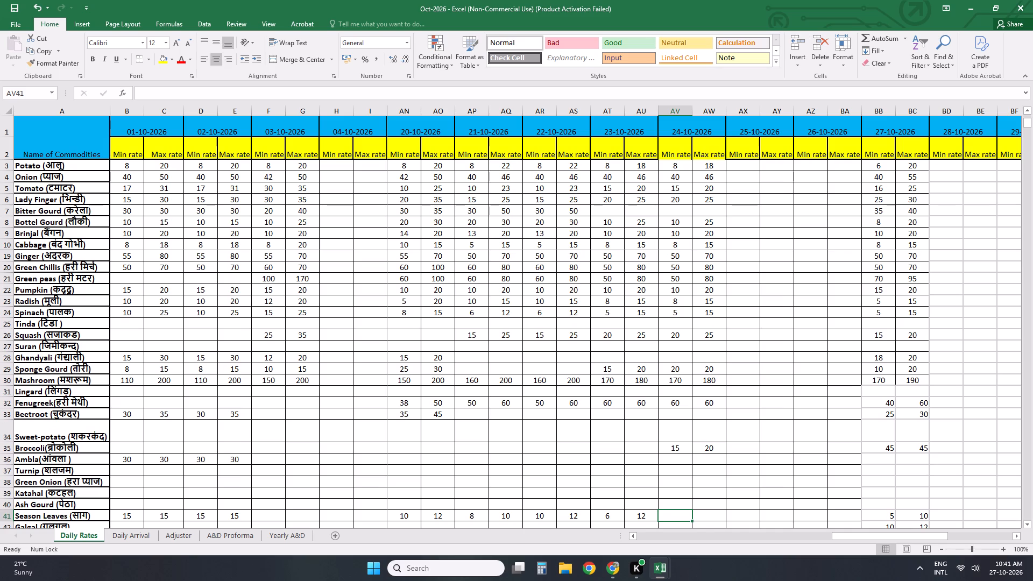
{"action": "key", "text": "6"}
{"action": "key", "text": "Right"}
{"action": "type", "text": "12"}
{"action": "key", "text": "Down"}
{"action": "key", "text": "Left"}
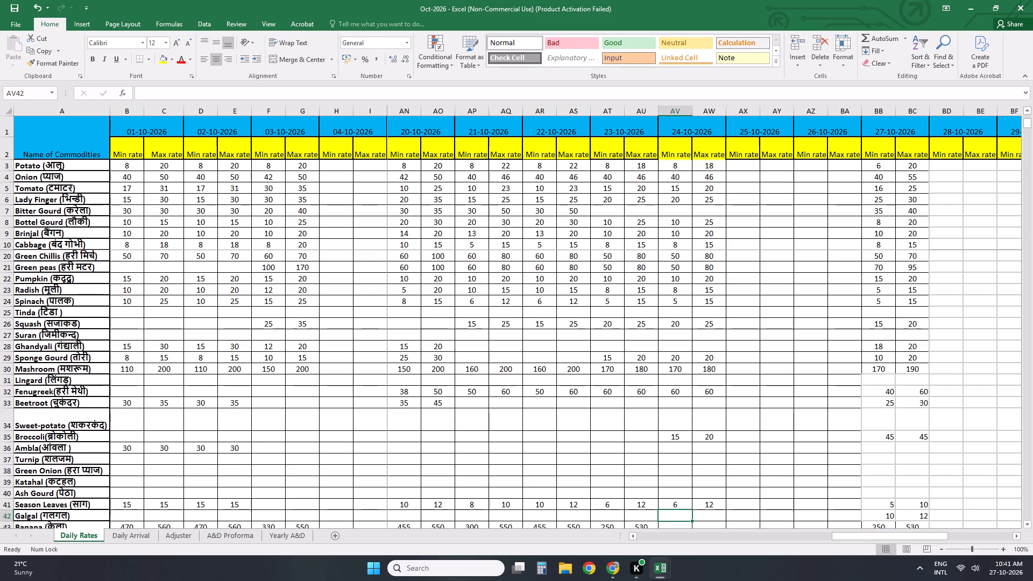
Skip Galgal and enter Banana's 24-10-2026 rates as 455 minimum and 530 maximum.
{"action": "key", "text": "Down"}
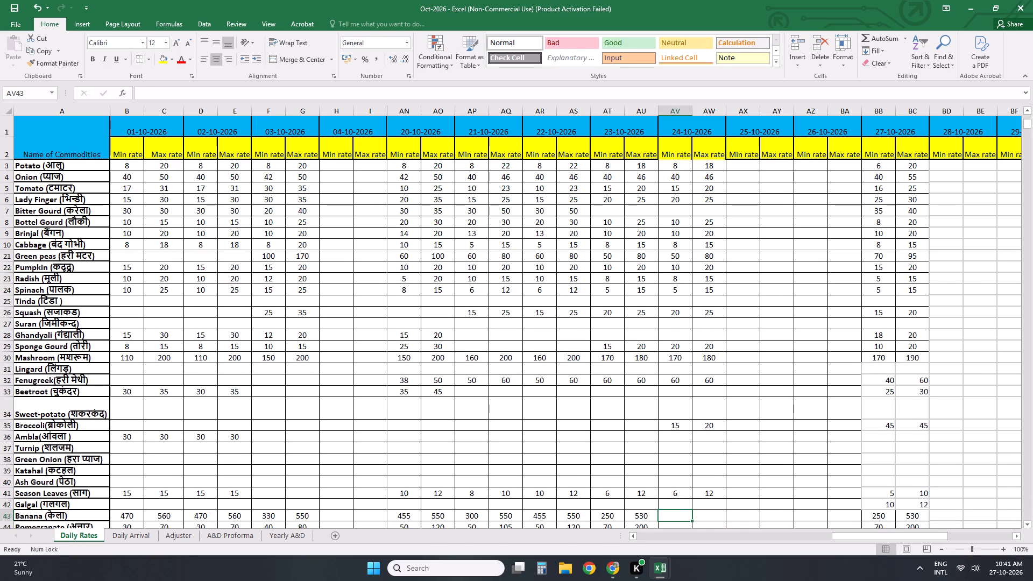
{"action": "type", "text": "455"}
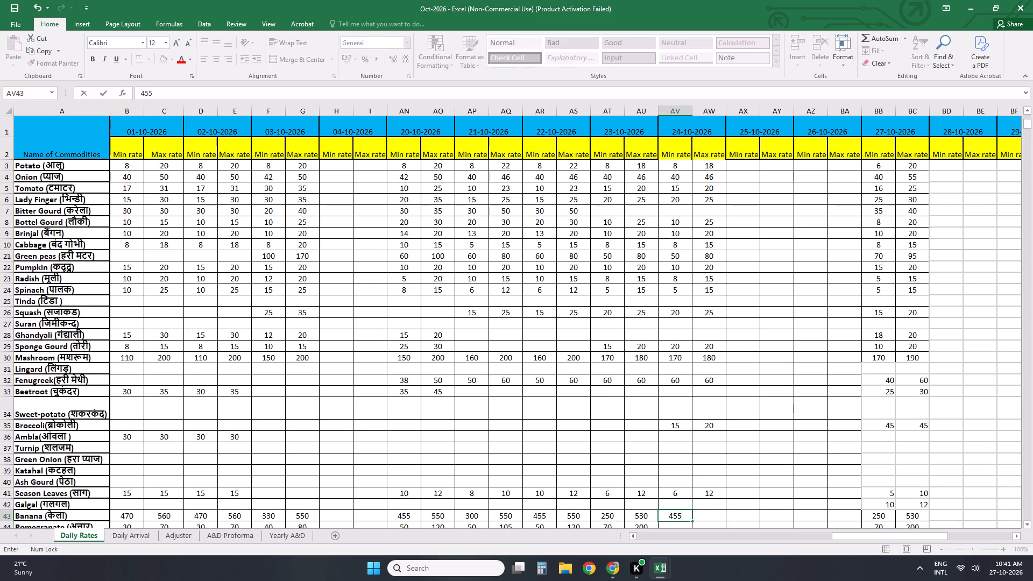
{"action": "key", "text": "Right"}
{"action": "type", "text": "530"}
{"action": "key", "text": "Left"}
{"action": "key", "text": "Left"}
{"action": "key", "text": "Down"}
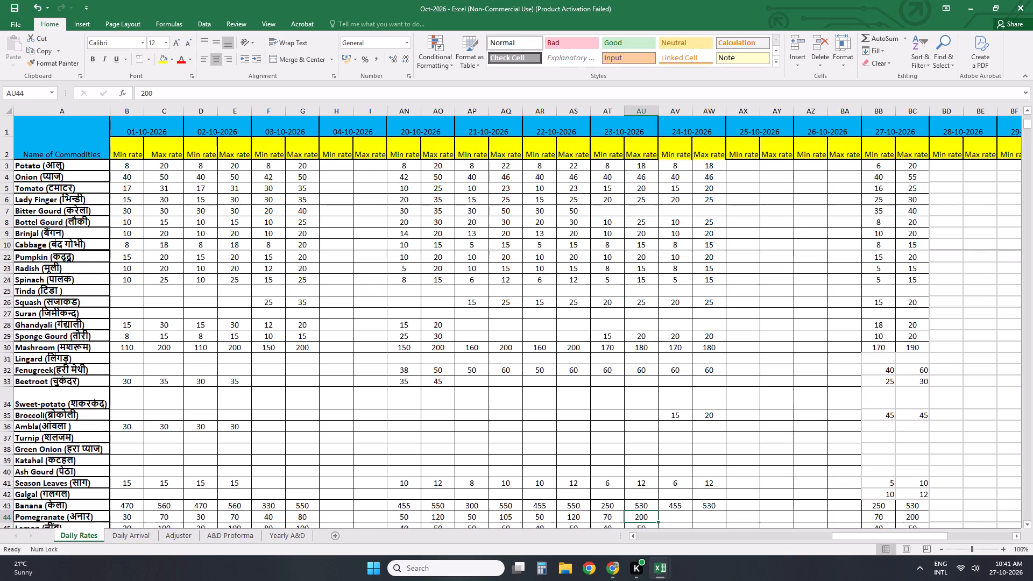
Enter Pomegranate's 24-10-2026 rates as 70 minimum and 90 maximum.
{"action": "key", "text": "Right"}
{"action": "type", "text": "70"}
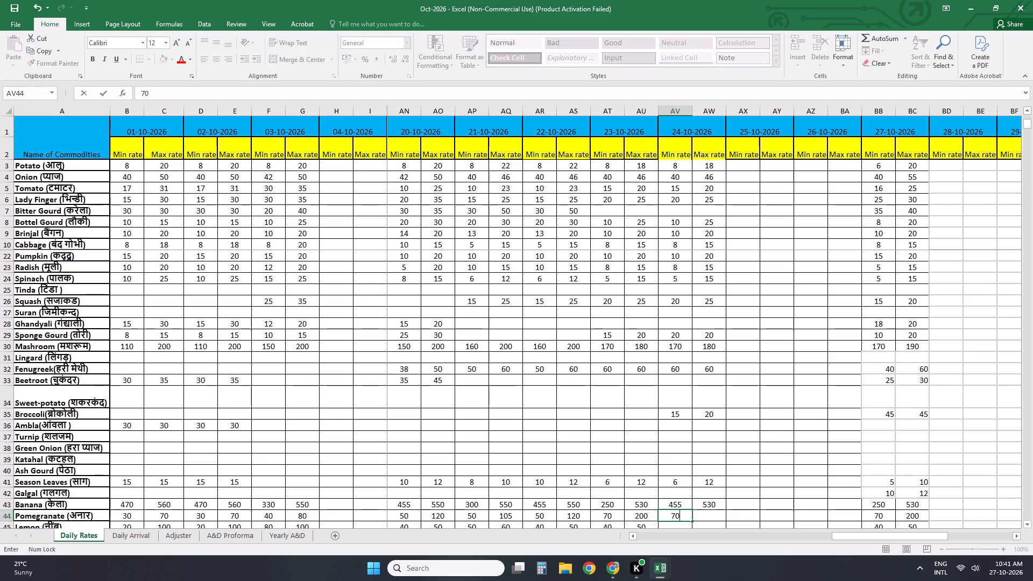
{"action": "key", "text": "Right"}
{"action": "type", "text": "90"}
{"action": "key", "text": "Down"}
{"action": "key", "text": "Left"}
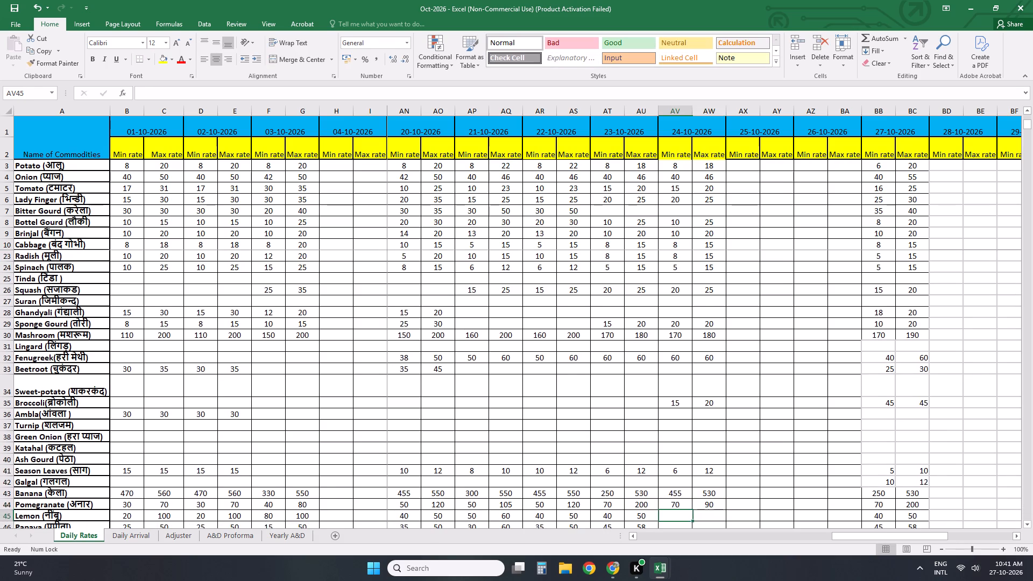
Enter Lemon's 24-10-2026 rates as 50 minimum and 60 maximum.
{"action": "type", "text": "50"}
{"action": "key", "text": "Right"}
{"action": "type", "text": "60"}
{"action": "key", "text": "Down"}
{"action": "key", "text": "Left"}
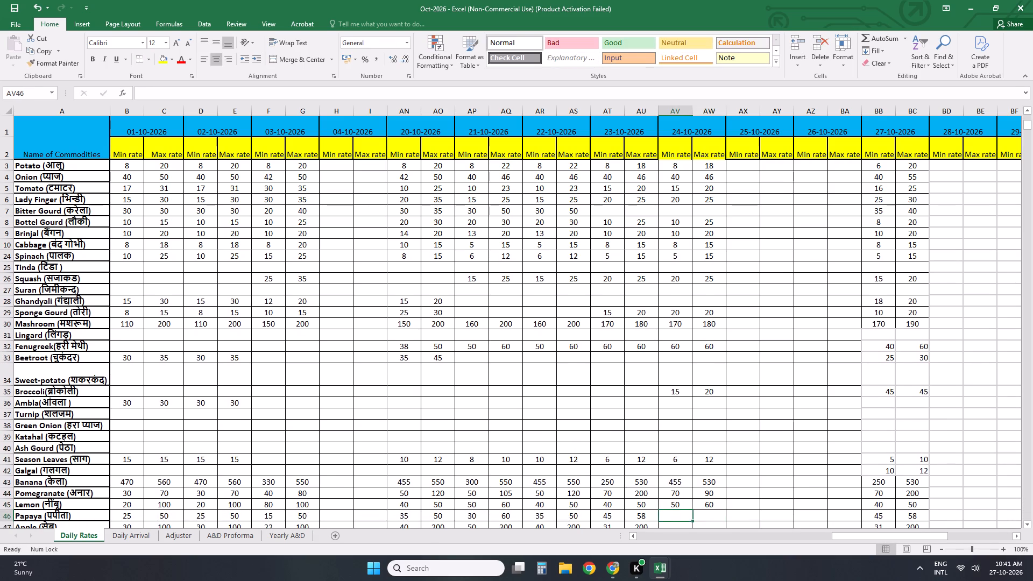
Enter Papaya's 24-10-2026 rates as 50 minimum and 120 maximum.
{"action": "type", "text": "50"}
{"action": "key", "text": "Right"}
{"action": "type", "text": "120"}
{"action": "key", "text": "Down"}
{"action": "key", "text": "Left"}
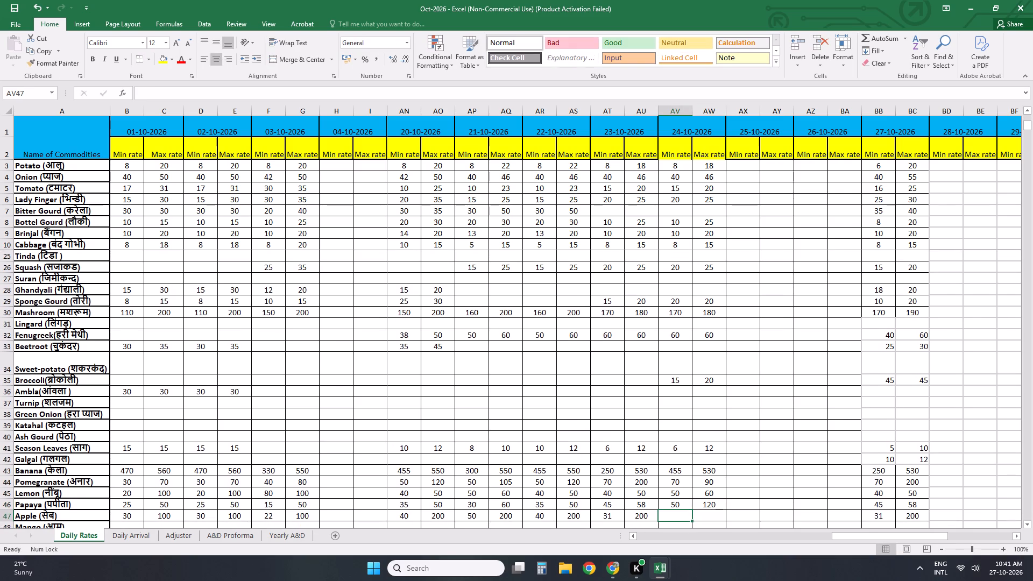
Enter Apple's 24-10-2026 rates as 50 minimum and 120 maximum.
{"action": "key", "text": "5"}
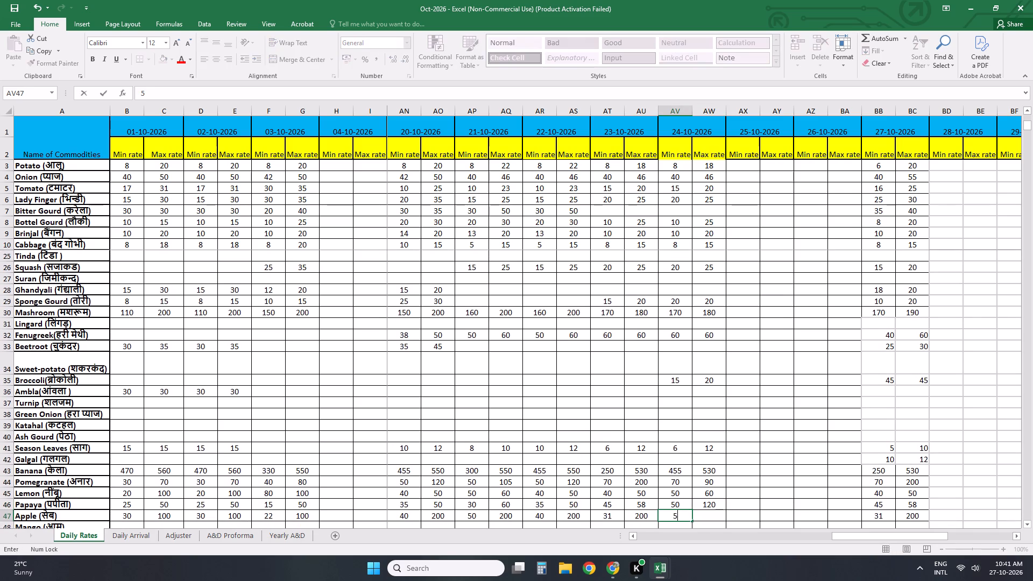
{"action": "key", "text": "0"}
{"action": "key", "text": "Right"}
{"action": "type", "text": "120"}
{"action": "key", "text": "Down"}
{"action": "key", "text": "Left"}
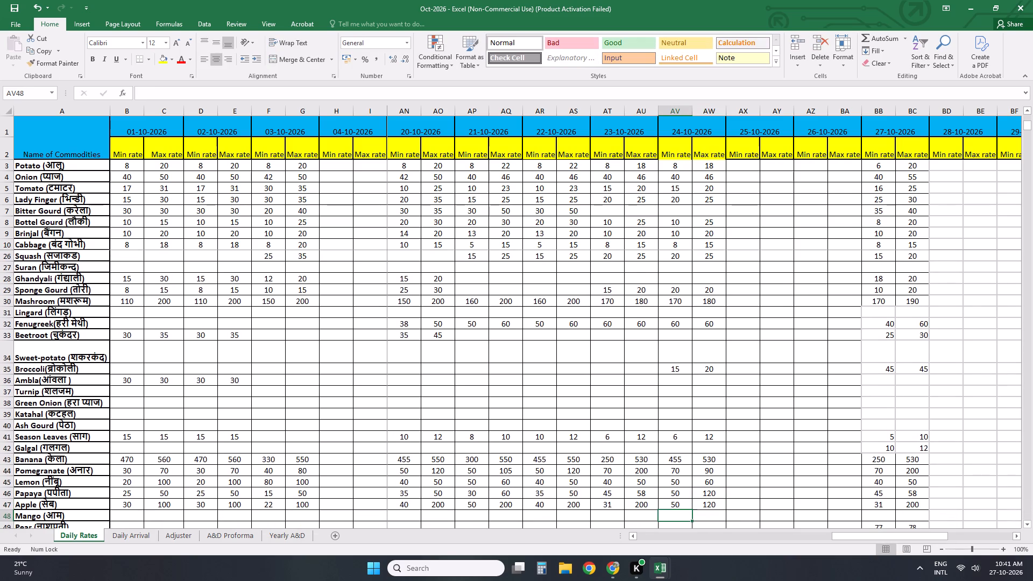
Skip Mango through Grapes and enter Guava's 24-10-2026 rates as 50 minimum and 60 maximum.
{"action": "key", "text": "Down"}
{"action": "key", "text": "Down"}
{"action": "key", "text": "Down"}
{"action": "key", "text": "Down"}
{"action": "key", "text": "Down"}
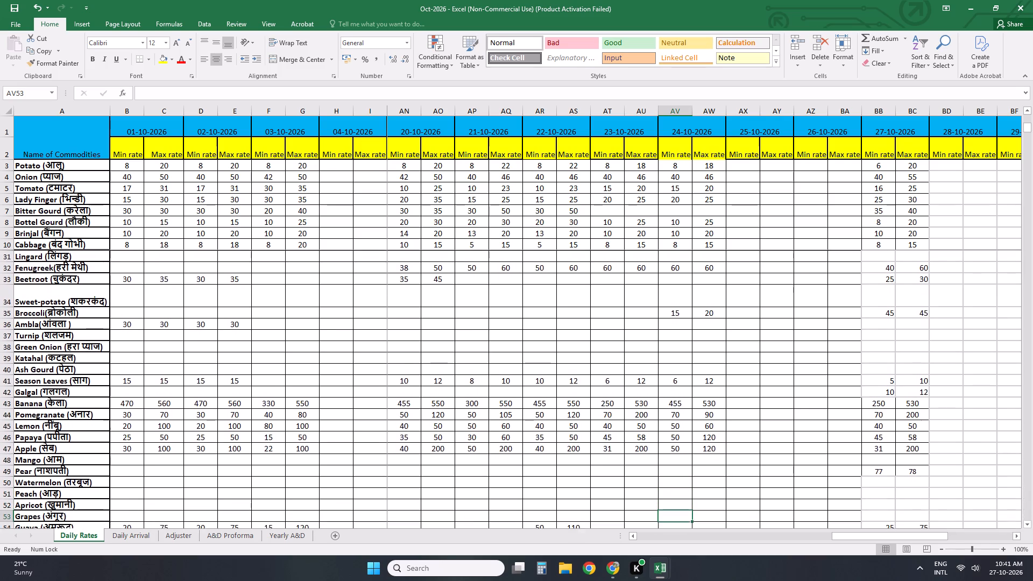
{"action": "key", "text": "Down"}
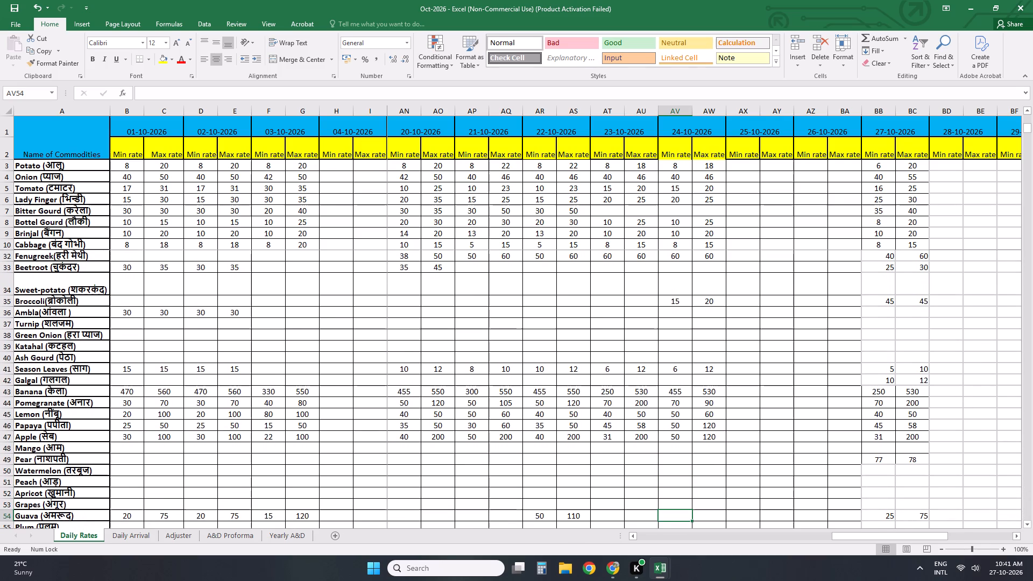
{"action": "type", "text": "50"}
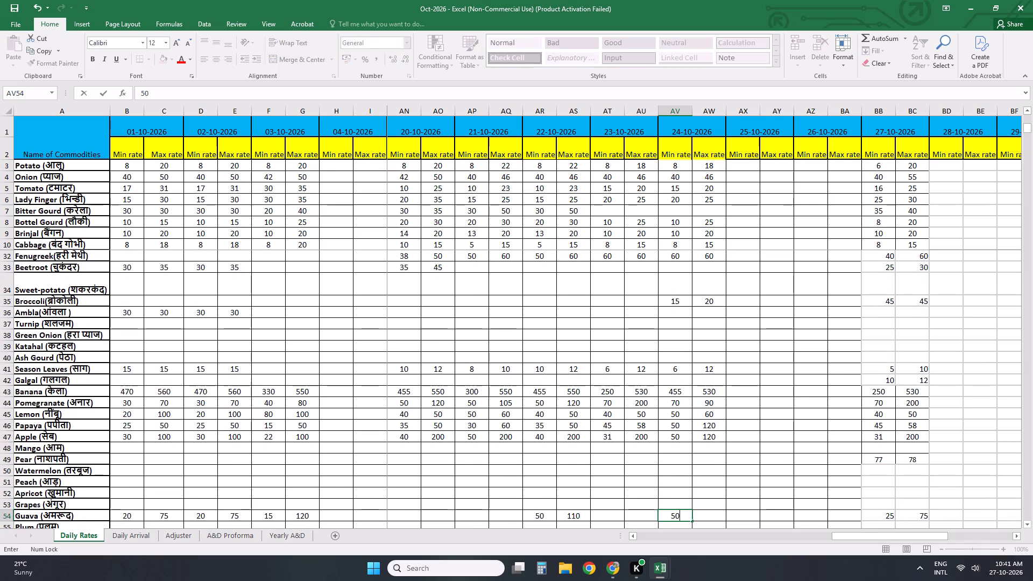
{"action": "key", "text": "Right"}
{"action": "type", "text": "60"}
{"action": "key", "text": "Down"}
{"action": "key", "text": "Left"}
Skip Plum through Sweetlime and enter Orange's 24-10-2026 rates as 50 minimum and 60 maximum.
{"action": "key", "text": "Down"}
{"action": "key", "text": "Down"}
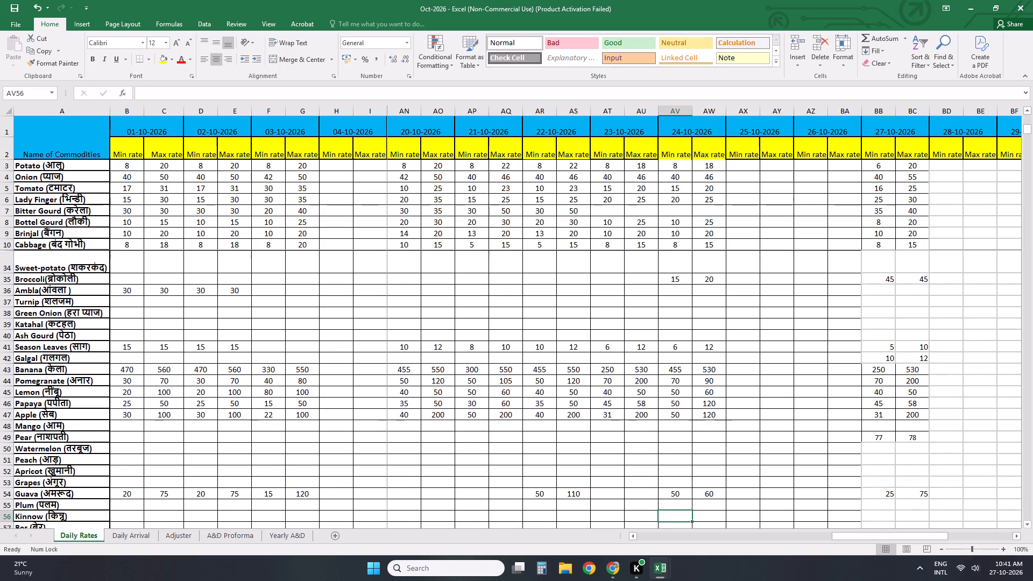
{"action": "key", "text": "Down"}
{"action": "key", "text": "Down"}
{"action": "key", "text": "Down"}
{"action": "key", "text": "Down"}
{"action": "key", "text": "Up"}
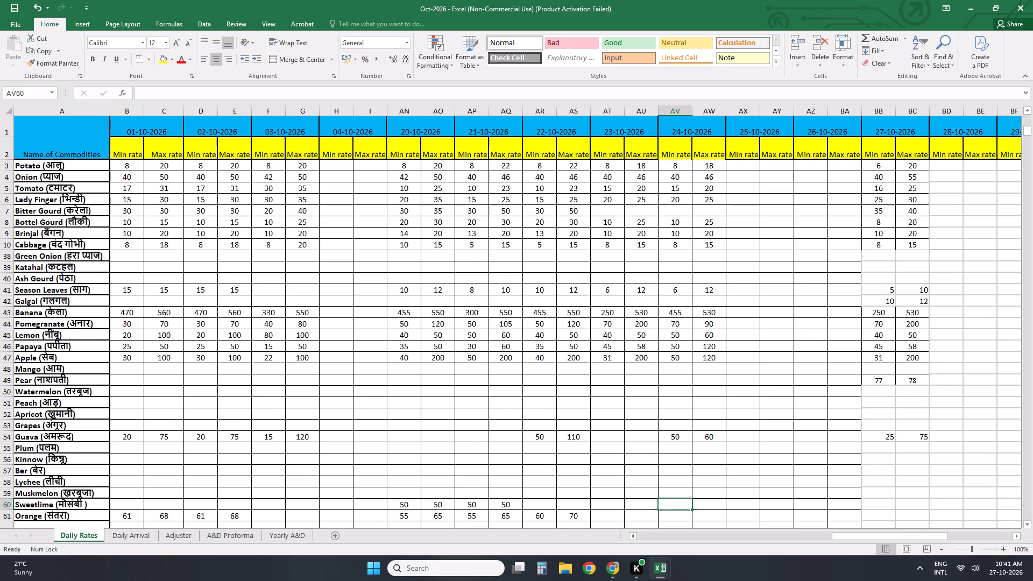
{"action": "key", "text": "Up"}
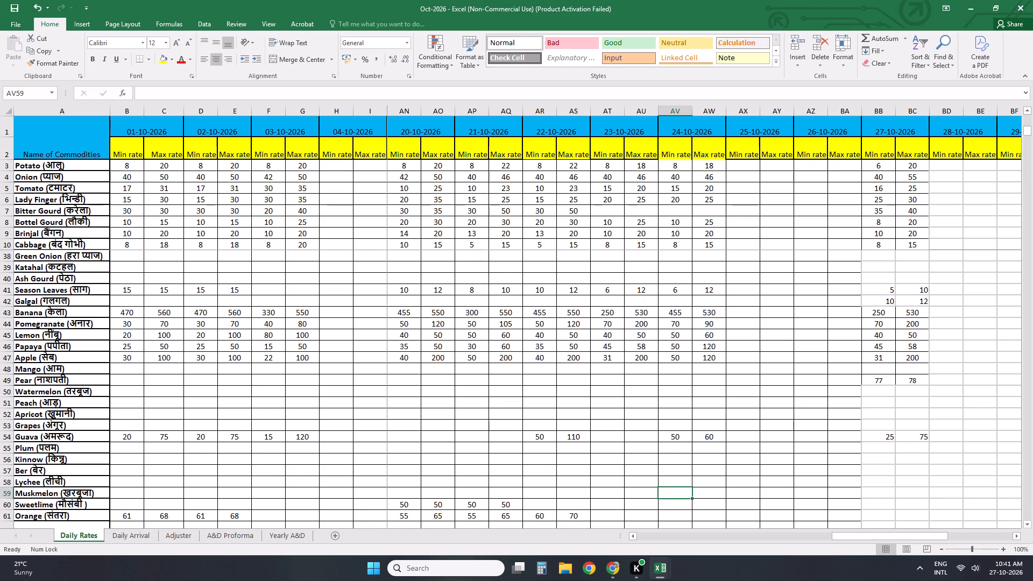
{"action": "key", "text": "Down"}
{"action": "key", "text": "Down"}
{"action": "key", "text": "Down"}
{"action": "key", "text": "Down"}
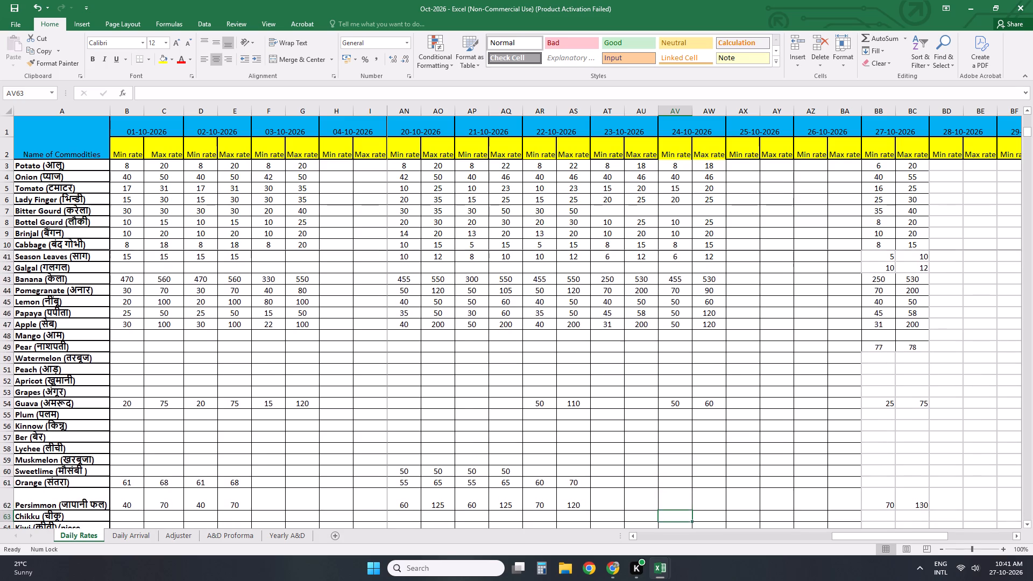
{"action": "key", "text": "Up"}
{"action": "key", "text": "Up"}
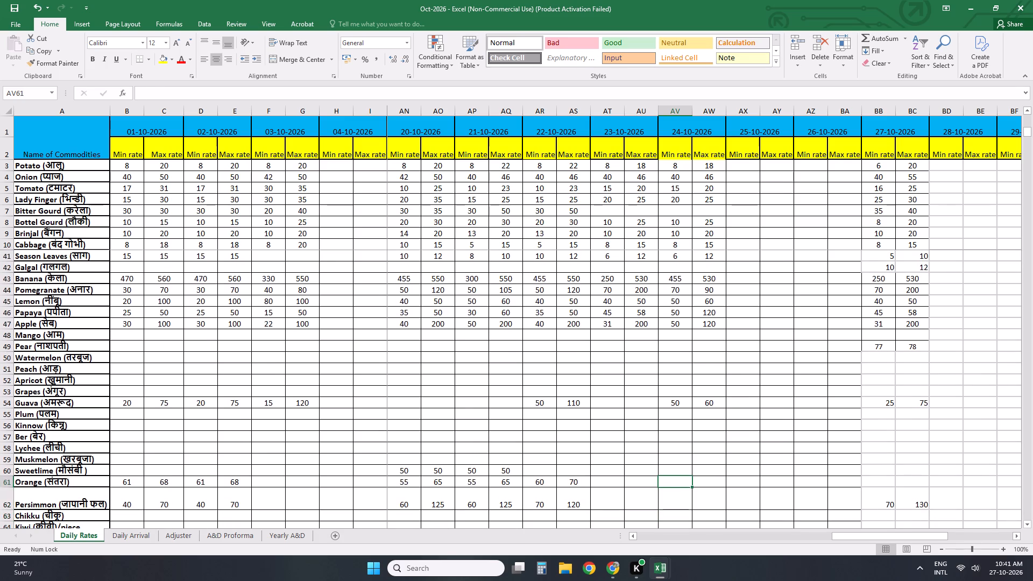
{"action": "type", "text": "5060"}
{"action": "key", "text": "BackSpace"}
{"action": "key", "text": "BackSpace"}
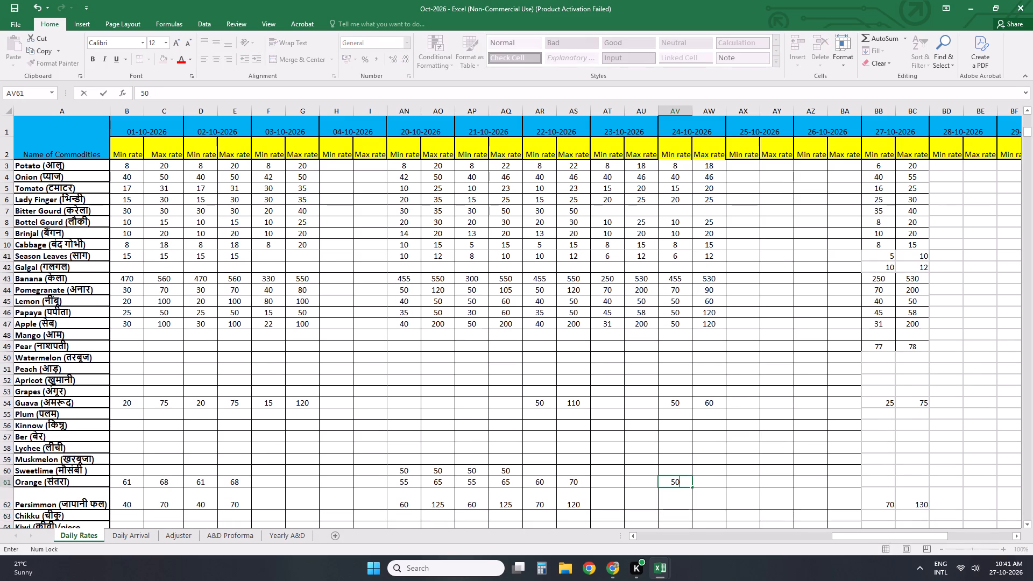
{"action": "key", "text": "Right"}
{"action": "type", "text": "560"}
{"action": "key", "text": "Down"}
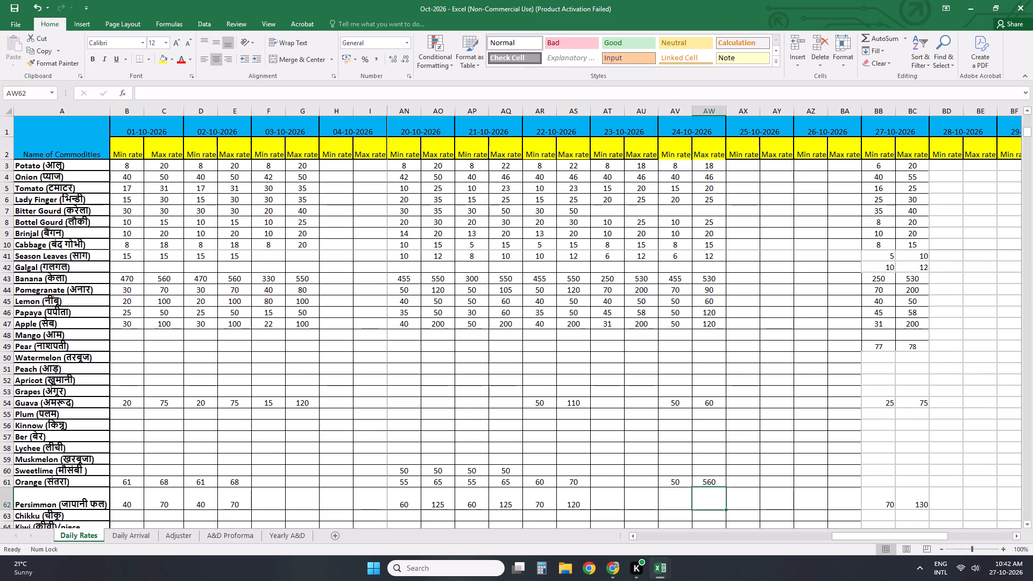
{"action": "type", "text": "60"}
{"action": "key", "text": "Up"}
{"action": "type", "text": "60"}
{"action": "key", "text": "Right"}
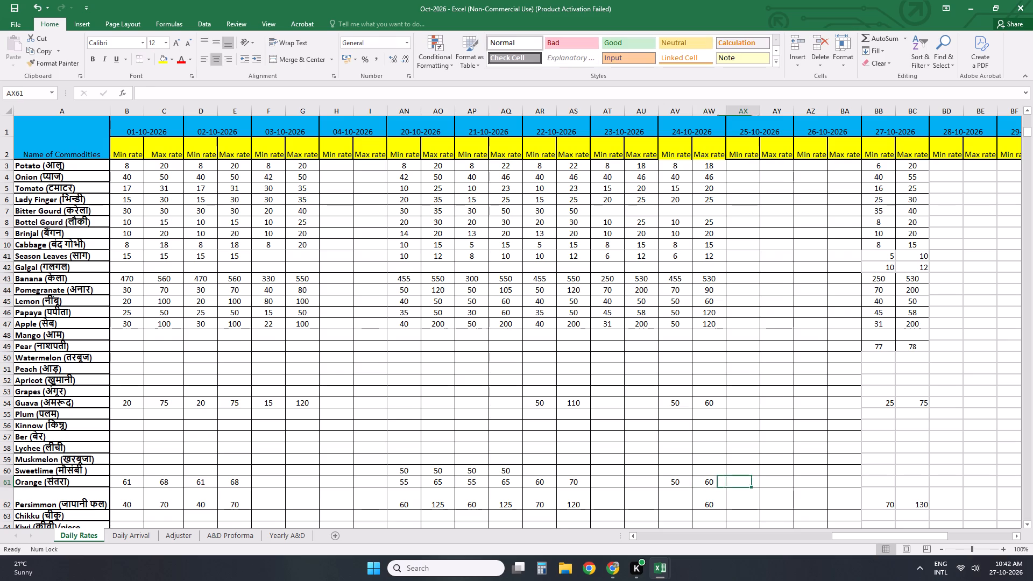
Enter Persimmon's 24-10-2026 rates as 70 minimum and 100 maximum.
{"action": "key", "text": "Left"}
{"action": "key", "text": "Left"}
{"action": "key", "text": "Down"}
{"action": "key", "text": "Right"}
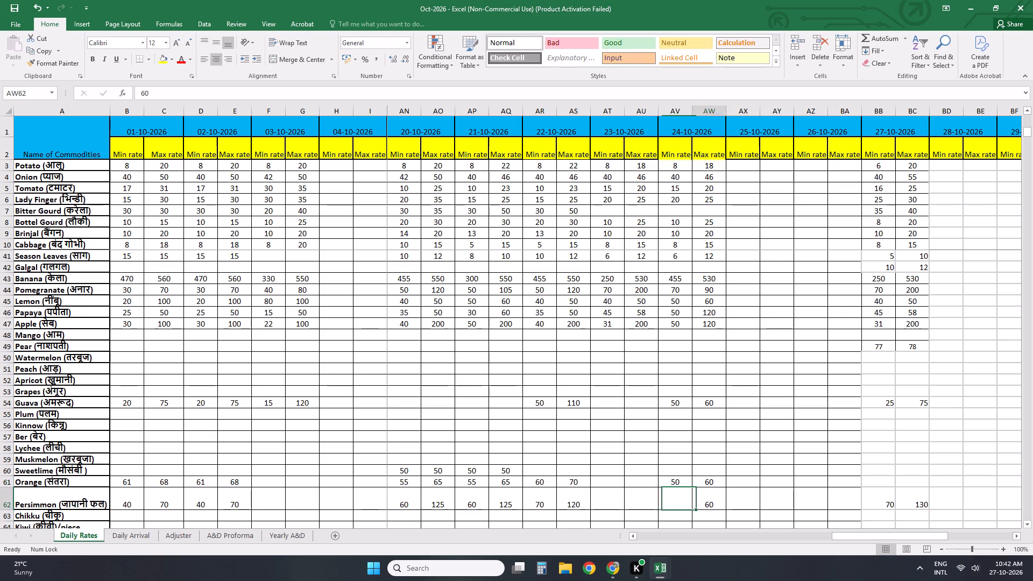
{"action": "type", "text": "100"}
{"action": "key", "text": "Left"}
{"action": "type", "text": "70"}
{"action": "key", "text": "Down"}
{"action": "key", "text": "Right"}
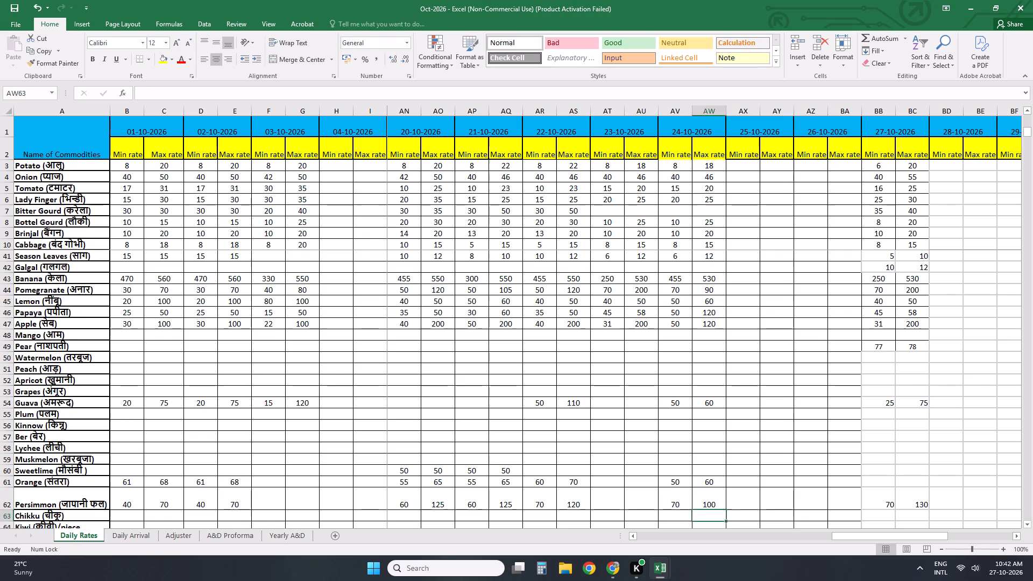
Skip Chikku through Pineapple and enter Coconut/Daab's 24-10-2026 rates as 55 minimum and 60 maximum.
{"action": "key", "text": "Right"}
{"action": "key", "text": "Down"}
{"action": "key", "text": "Down"}
{"action": "key", "text": "Left"}
{"action": "key", "text": "Left"}
{"action": "key", "text": "Down"}
{"action": "key", "text": "Down"}
{"action": "key", "text": "Down"}
{"action": "key", "text": "Down"}
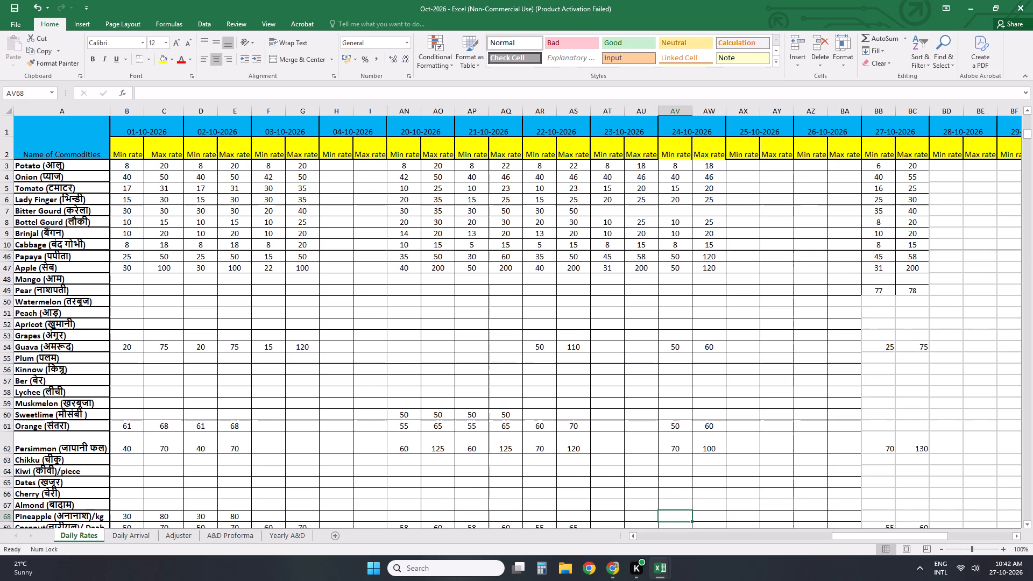
{"action": "key", "text": "Down"}
{"action": "key", "text": "Up"}
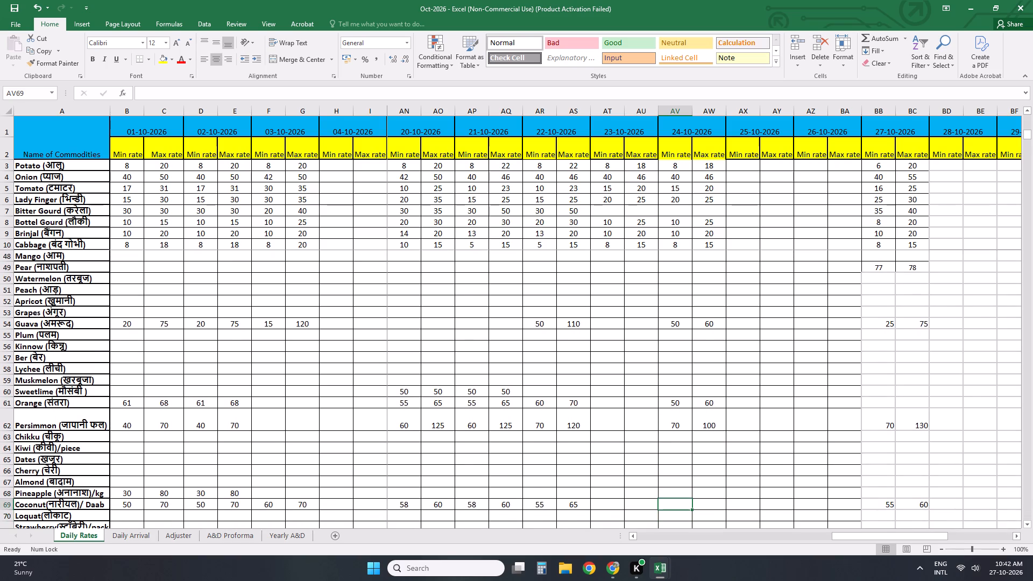
{"action": "type", "text": "35"}
{"action": "key", "text": "Right"}
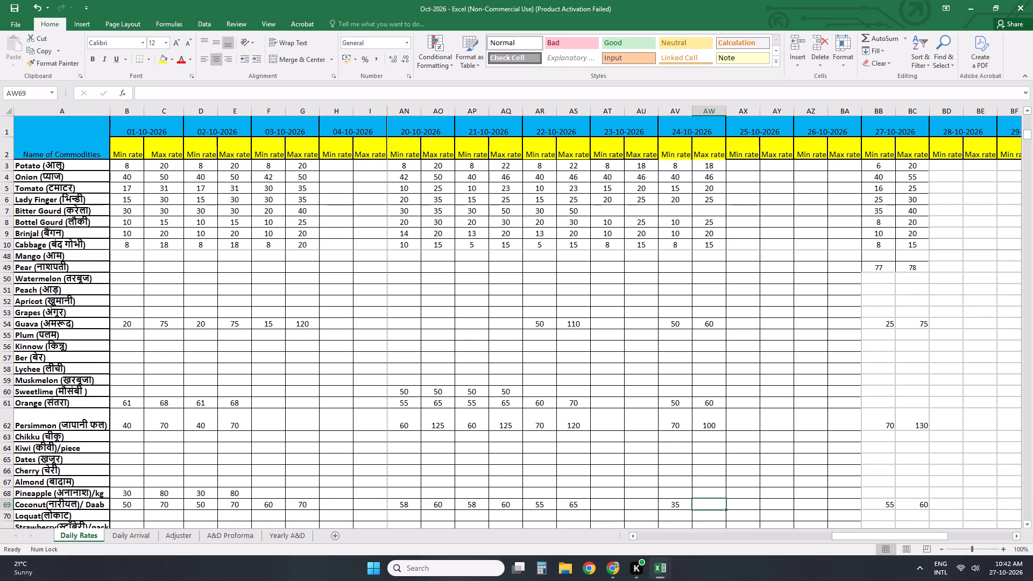
{"action": "key", "text": "BackSpace"}
{"action": "key", "text": "BackSpace"}
{"action": "key", "text": "BackSpace"}
{"action": "key", "text": "BackSpace"}
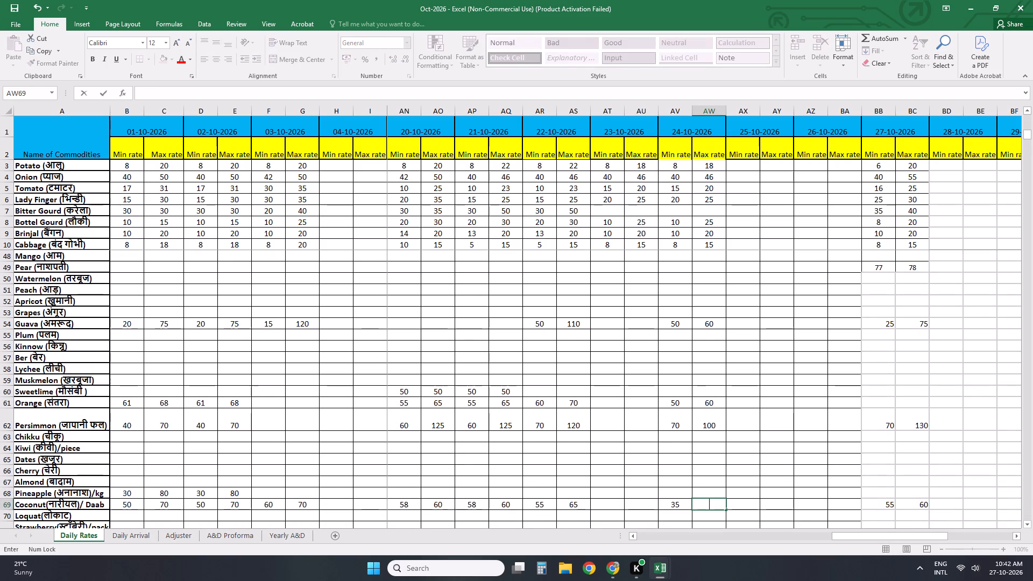
{"action": "key", "text": "Left"}
{"action": "key", "text": "BackSpace"}
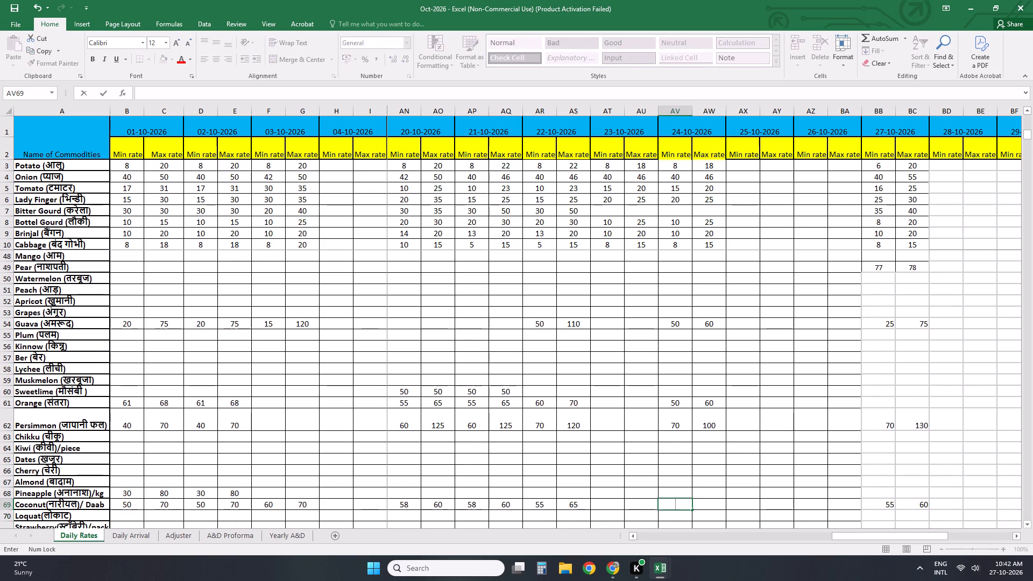
{"action": "type", "text": "55"}
{"action": "key", "text": "Right"}
{"action": "type", "text": "600"}
{"action": "key", "text": "Down"}
{"action": "key", "text": "Up"}
{"action": "type", "text": "60"}
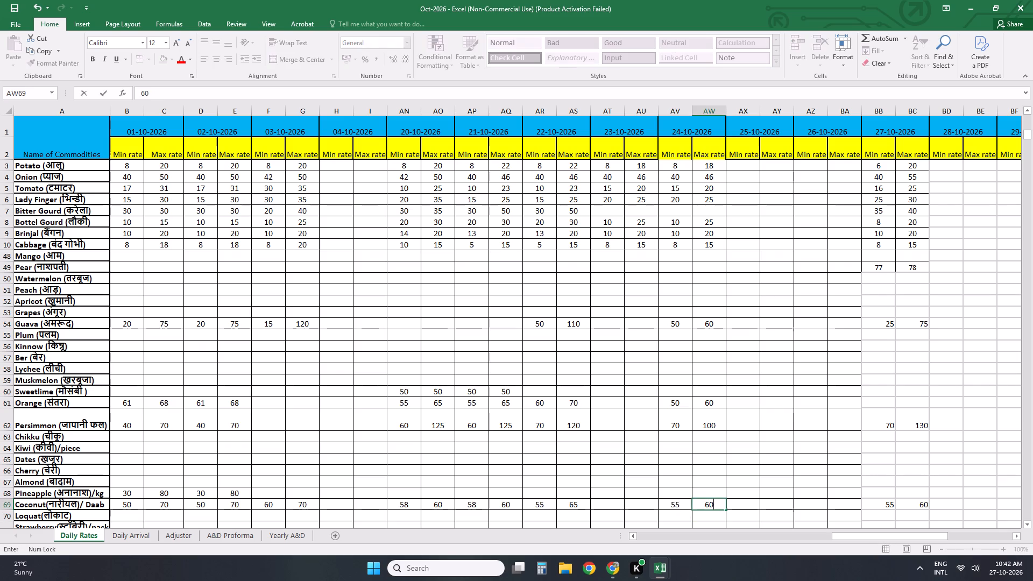
{"action": "key", "text": "Right"}
{"action": "key", "text": "Left"}
Skip Loquat and Strawberry and enter the per-piece coconut's 24-10-2026 rates as 35 minimum and 45 maximum.
{"action": "key", "text": "Down"}
{"action": "key", "text": "Left"}
{"action": "key", "text": "Down"}
{"action": "key", "text": "Down"}
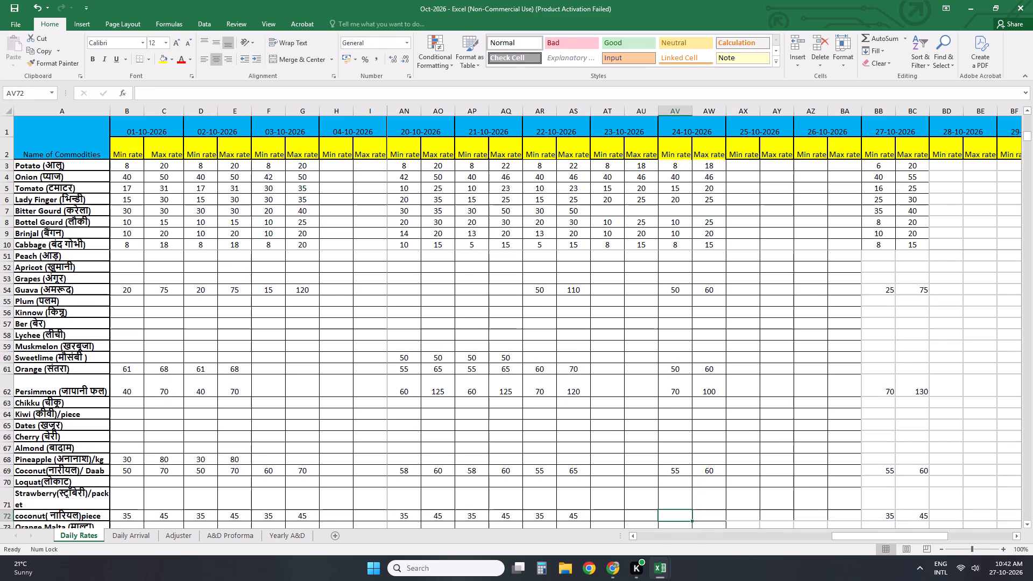
{"action": "type", "text": "35"}
{"action": "key", "text": "Right"}
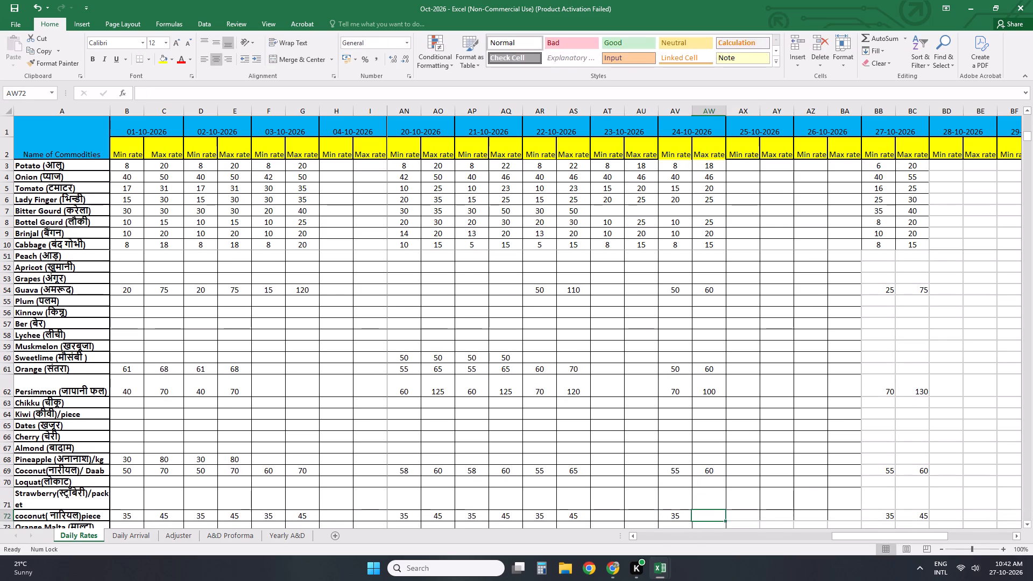
{"action": "type", "text": "45"}
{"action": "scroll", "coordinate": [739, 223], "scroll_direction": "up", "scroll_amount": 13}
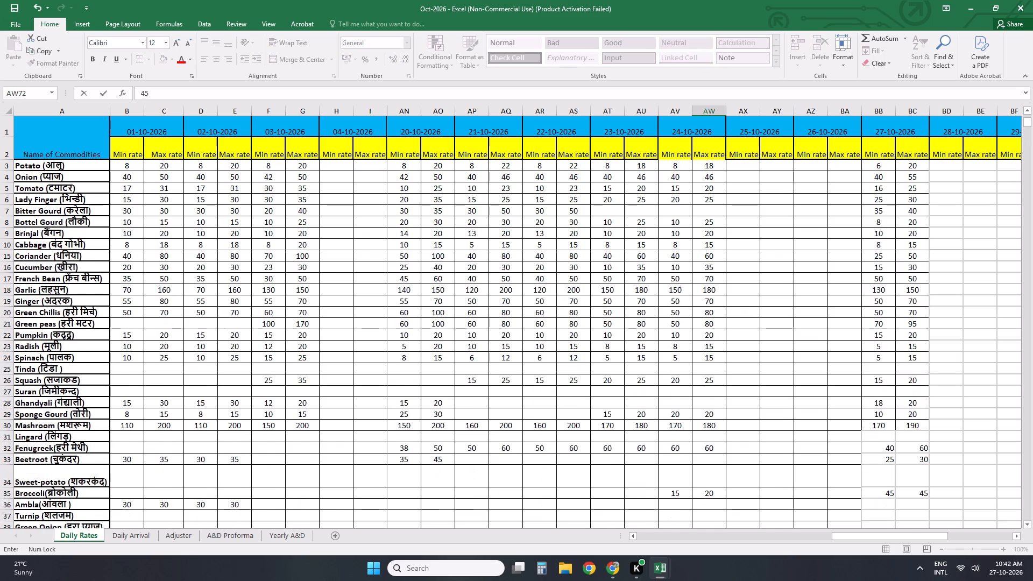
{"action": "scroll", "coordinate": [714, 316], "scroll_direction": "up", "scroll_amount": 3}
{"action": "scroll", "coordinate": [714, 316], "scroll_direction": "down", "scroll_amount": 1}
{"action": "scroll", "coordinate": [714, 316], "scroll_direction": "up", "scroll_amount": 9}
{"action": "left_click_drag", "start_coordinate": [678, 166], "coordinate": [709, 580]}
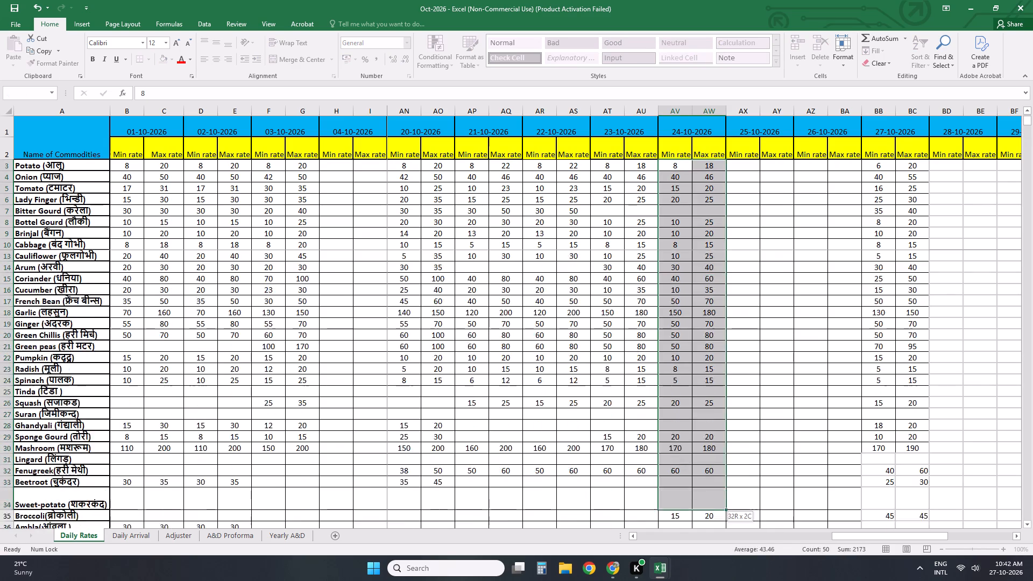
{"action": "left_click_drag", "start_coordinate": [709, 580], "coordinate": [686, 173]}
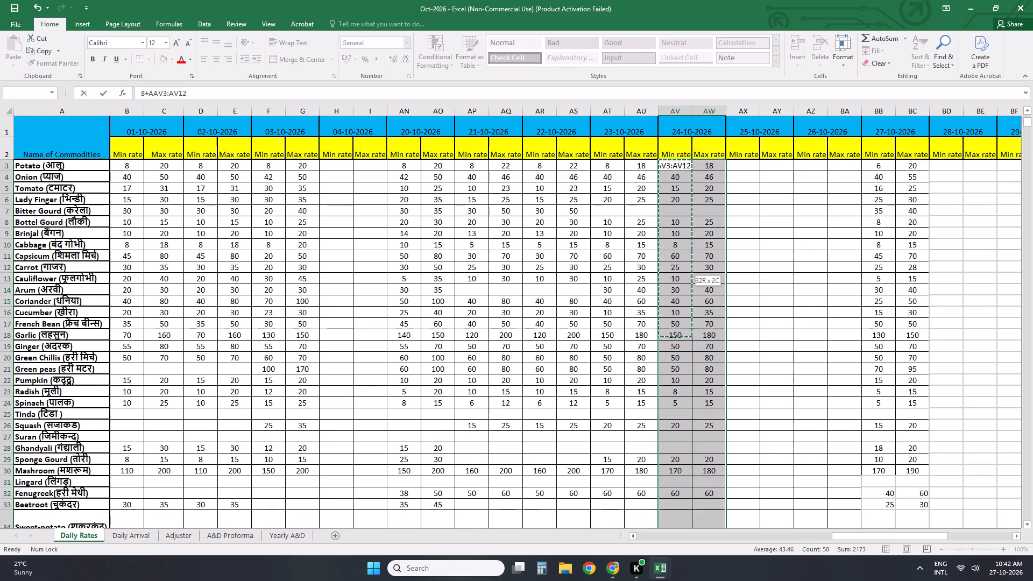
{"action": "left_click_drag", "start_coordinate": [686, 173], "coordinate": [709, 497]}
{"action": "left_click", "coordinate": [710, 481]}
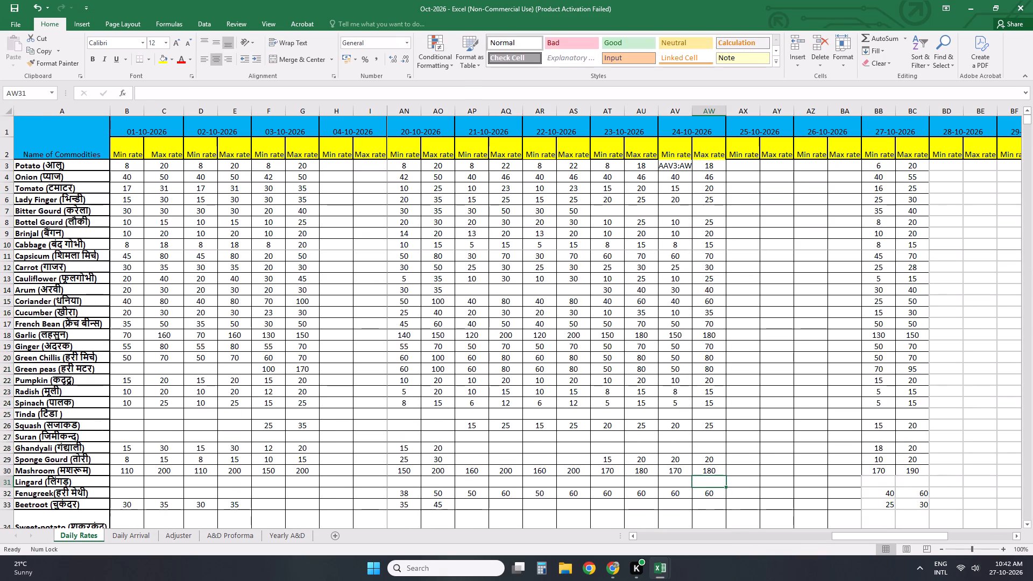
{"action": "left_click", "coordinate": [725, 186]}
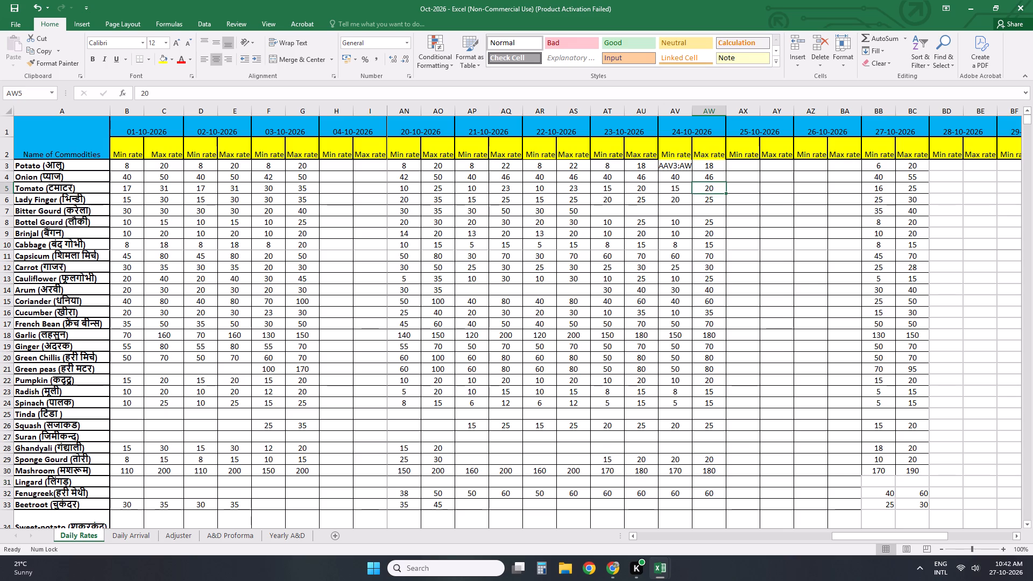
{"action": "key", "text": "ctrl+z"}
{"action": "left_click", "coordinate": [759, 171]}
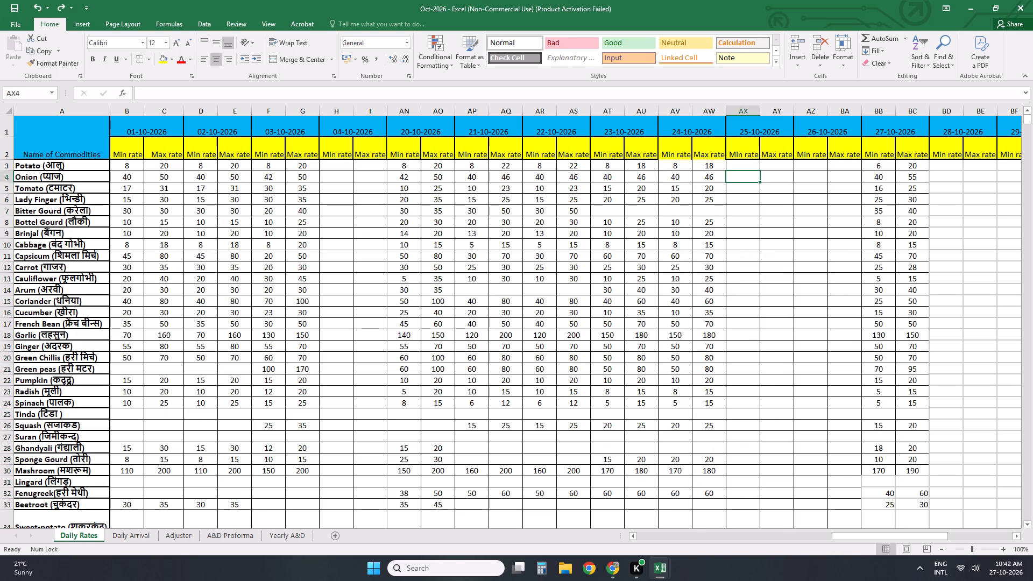
Copy the 24-10-2026 minimum and maximum rates for Potato through Fenugreek into the 26-10-2026 columns.
{"action": "left_click_drag", "start_coordinate": [676, 165], "coordinate": [712, 494]}
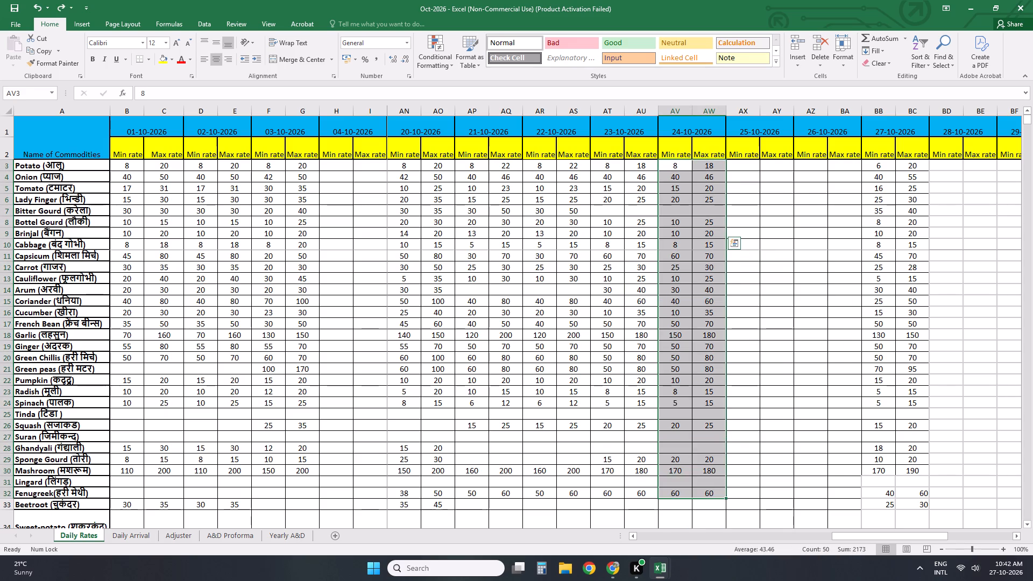
{"action": "key", "text": "ctrl+c"}
{"action": "left_click", "coordinate": [811, 167]}
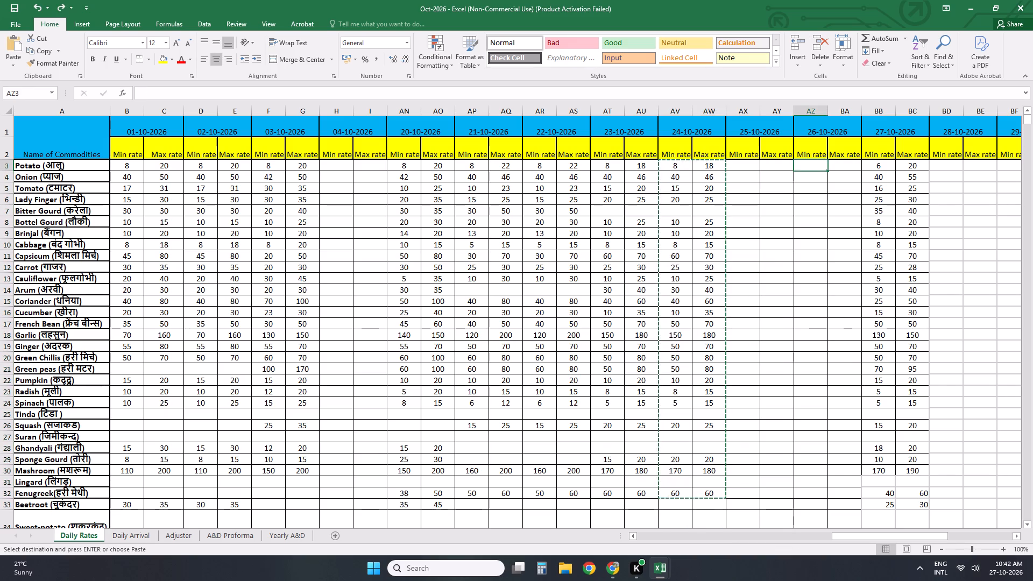
{"action": "key", "text": "ctrl+v"}
{"action": "left_click", "coordinate": [773, 316]}
Copy the 24-10-2026 minimum and maximum rates for Broccoli through Apple into the same rows of 26-10-2026.
{"action": "scroll", "coordinate": [771, 332], "scroll_direction": "down", "scroll_amount": 4}
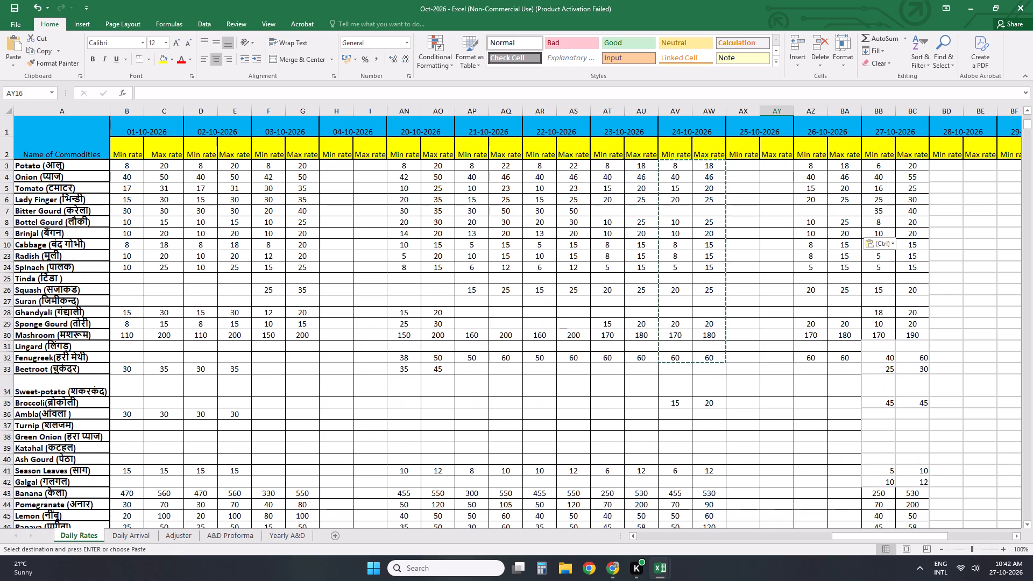
{"action": "scroll", "coordinate": [772, 344], "scroll_direction": "down", "scroll_amount": 2}
{"action": "left_click_drag", "start_coordinate": [675, 334], "coordinate": [713, 469]}
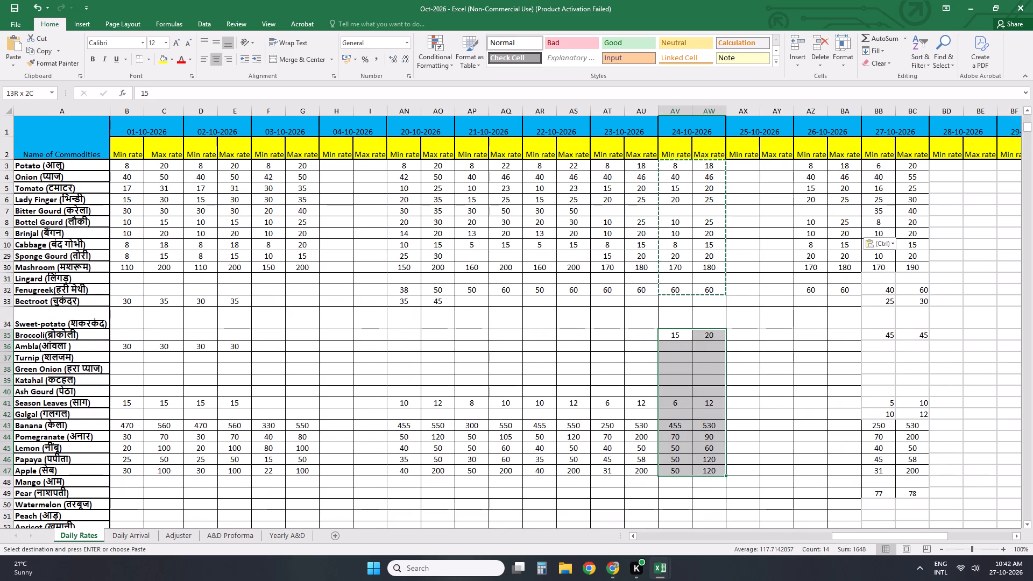
{"action": "left_click_drag", "start_coordinate": [713, 469], "coordinate": [713, 470]}
{"action": "key", "text": "ctrl+c"}
{"action": "left_click", "coordinate": [814, 336]}
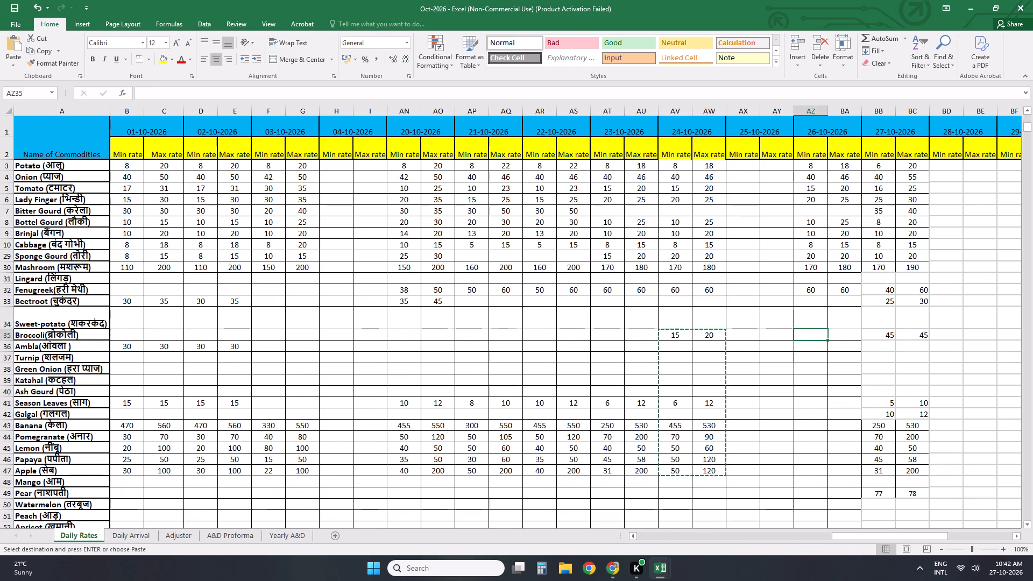
{"action": "key", "text": "ctrl+v"}
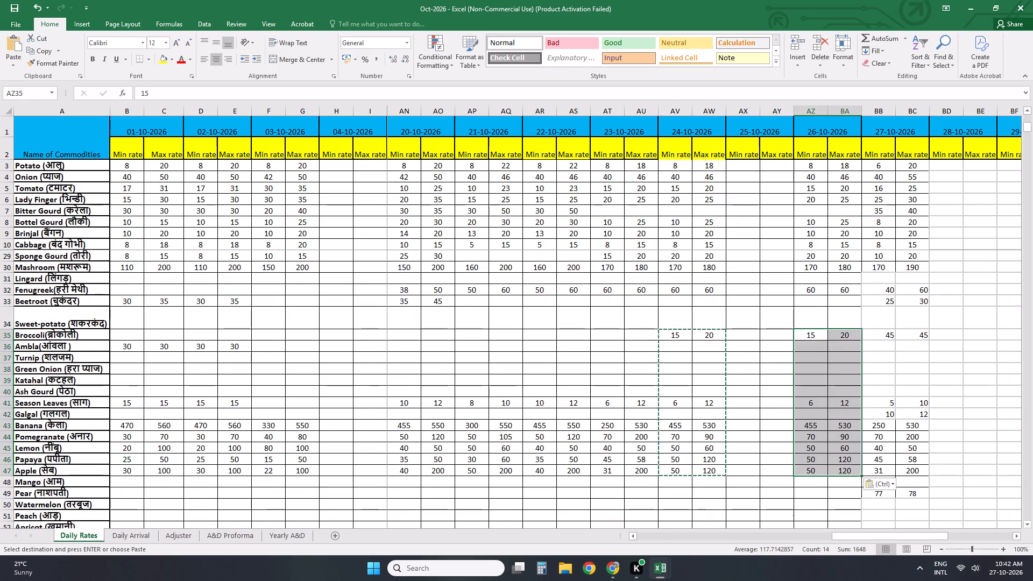
{"action": "left_click", "coordinate": [768, 387]}
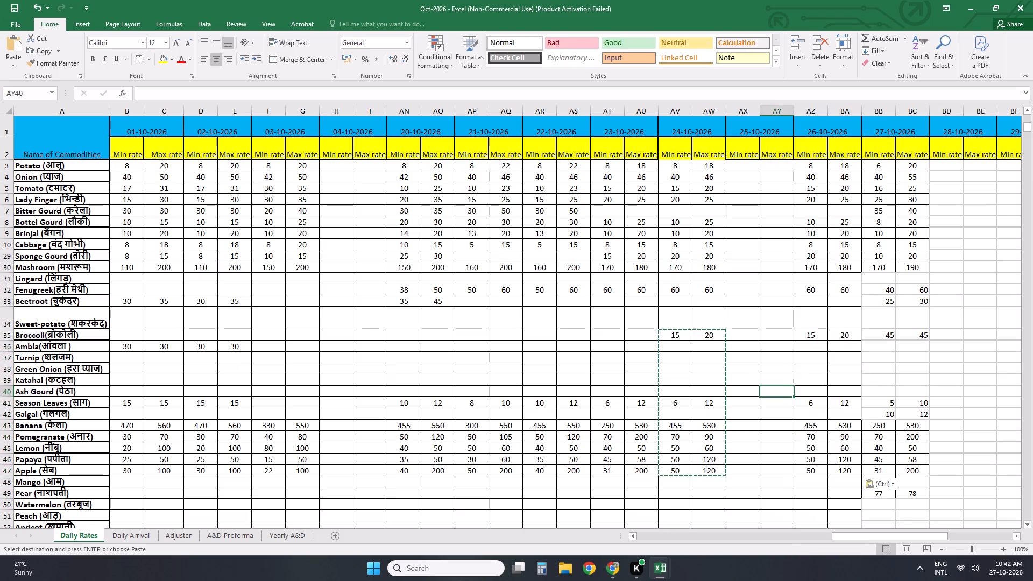
Enter Guava's 26-10-2026 rates as 30 minimum and 80 maximum.
{"action": "scroll", "coordinate": [782, 406], "scroll_direction": "down", "scroll_amount": 4}
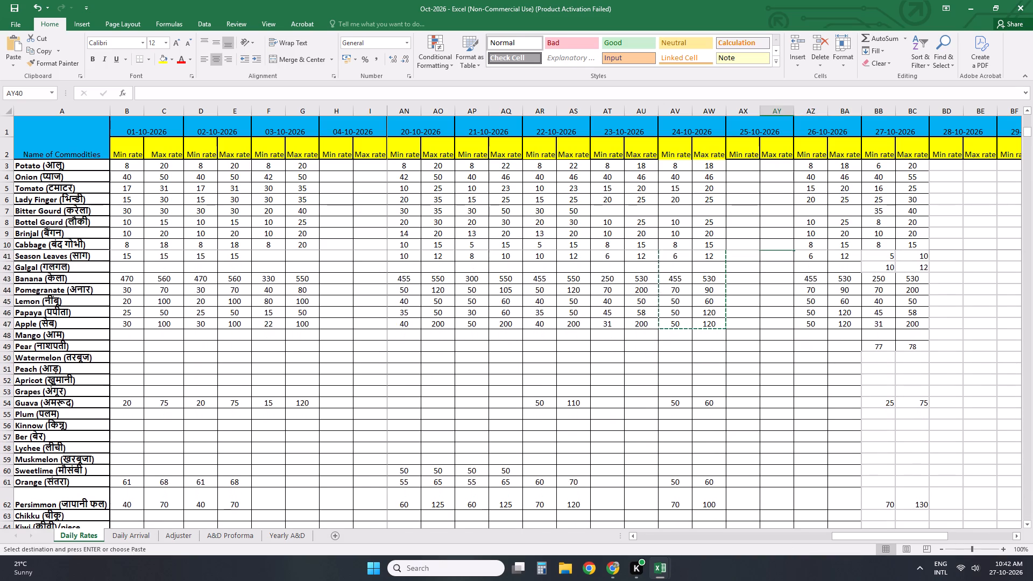
{"action": "left_click", "coordinate": [809, 402]}
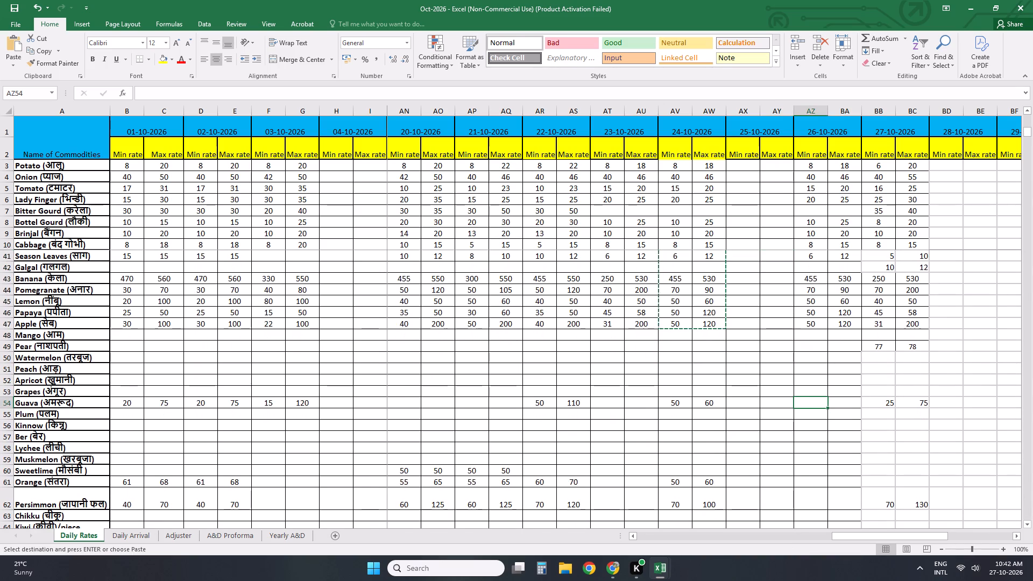
{"action": "type", "text": "30"}
{"action": "key", "text": "Right"}
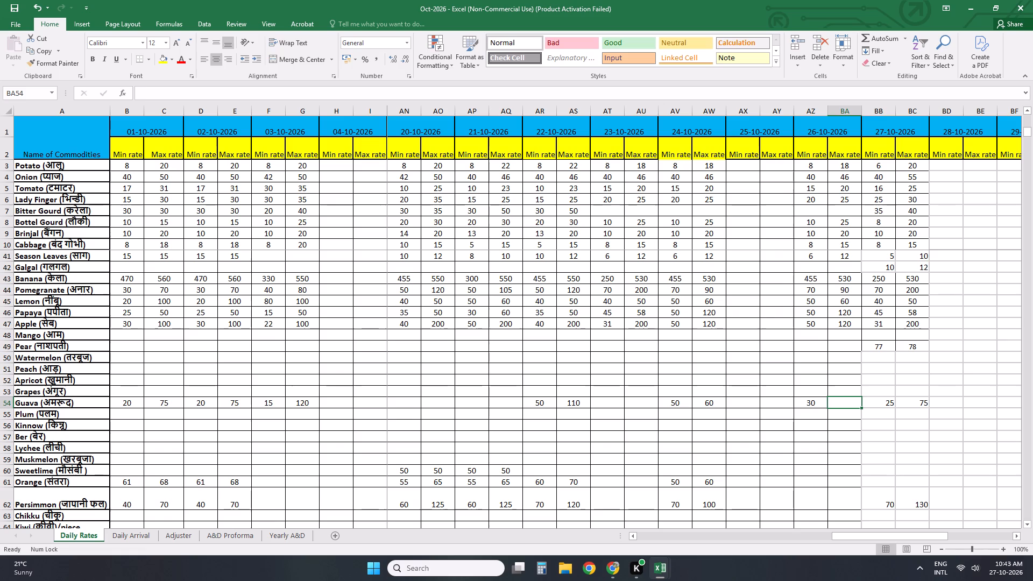
{"action": "type", "text": "80"}
{"action": "key", "text": "Down"}
Skip Plum through Orange and enter Persimmon's 26-10-2026 rates as 50 minimum and 100 maximum.
{"action": "key", "text": "Left"}
{"action": "key", "text": "Down"}
{"action": "key", "text": "Down"}
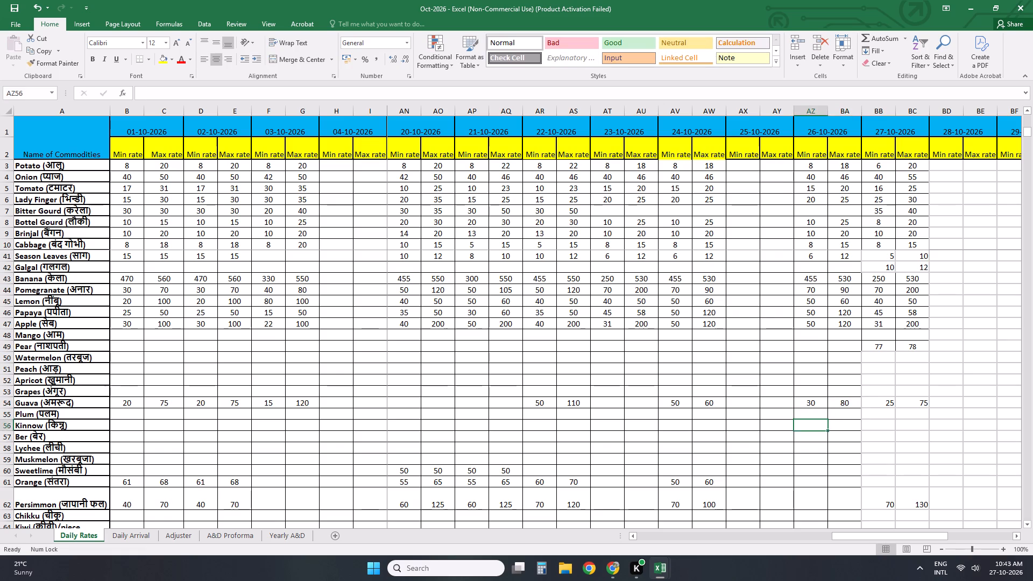
{"action": "key", "text": "Down"}
{"action": "key", "text": "Down"}
{"action": "key", "text": "Down"}
{"action": "key", "text": "Down"}
{"action": "key", "text": "Down"}
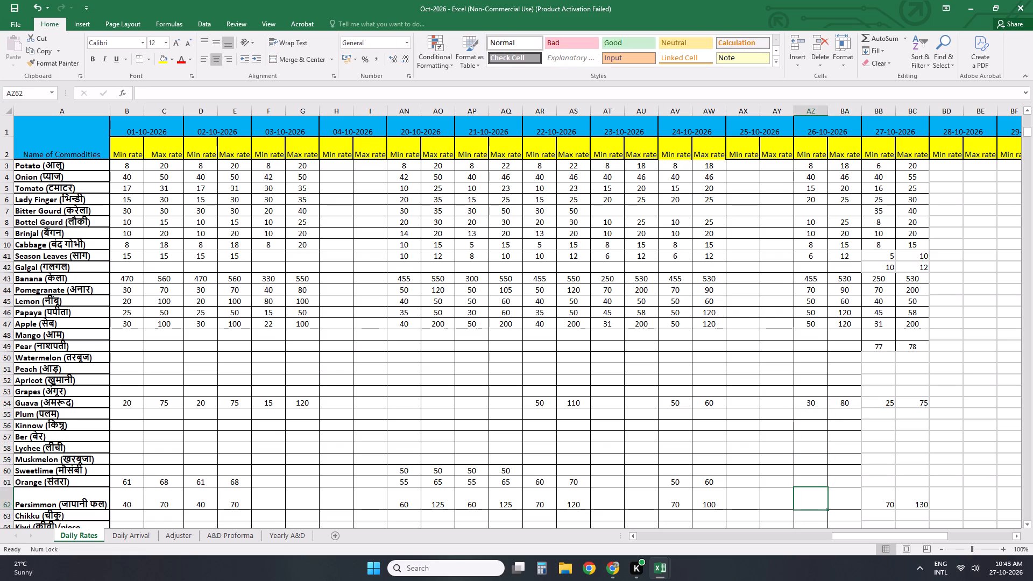
{"action": "type", "text": "50"}
{"action": "key", "text": "Right"}
{"action": "type", "text": "100"}
{"action": "key", "text": "Down"}
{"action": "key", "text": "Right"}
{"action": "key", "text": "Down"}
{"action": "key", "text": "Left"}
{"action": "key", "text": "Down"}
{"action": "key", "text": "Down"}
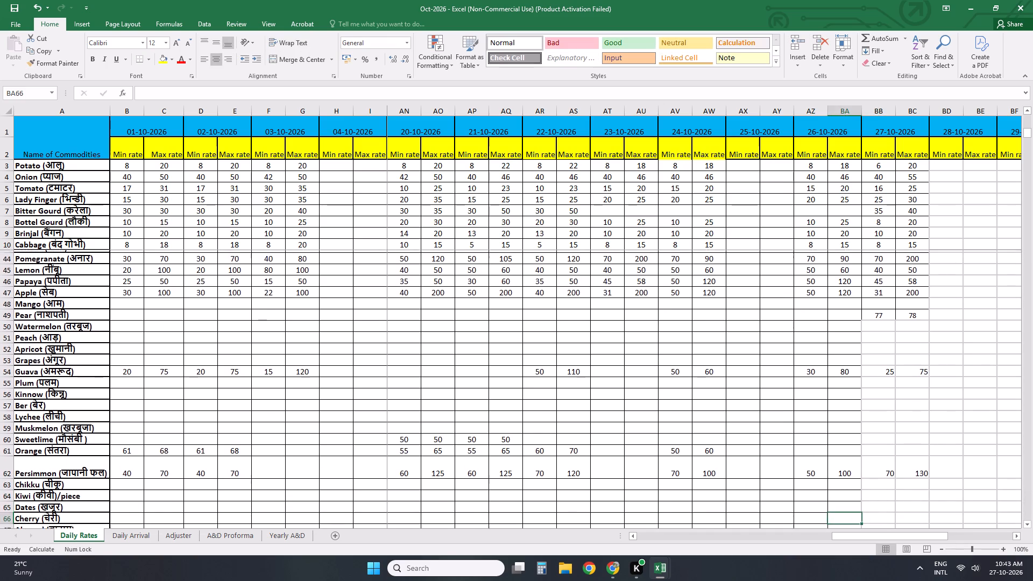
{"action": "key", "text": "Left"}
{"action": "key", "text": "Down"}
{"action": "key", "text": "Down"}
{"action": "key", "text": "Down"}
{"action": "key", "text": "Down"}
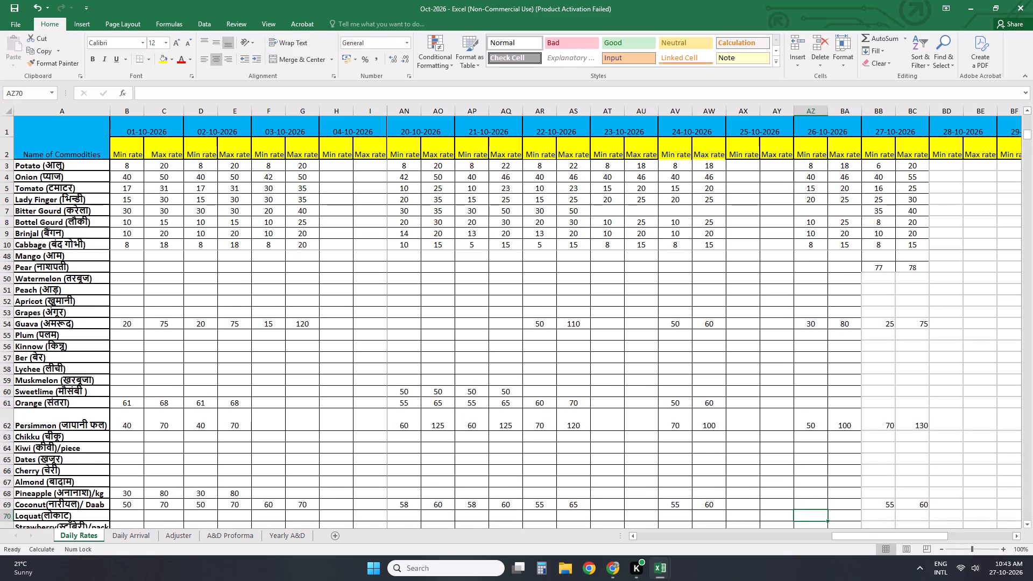
Save the Oct-2026 workbook with the newly entered daily rates.
{"action": "triple_click", "coordinate": [15, 4]}
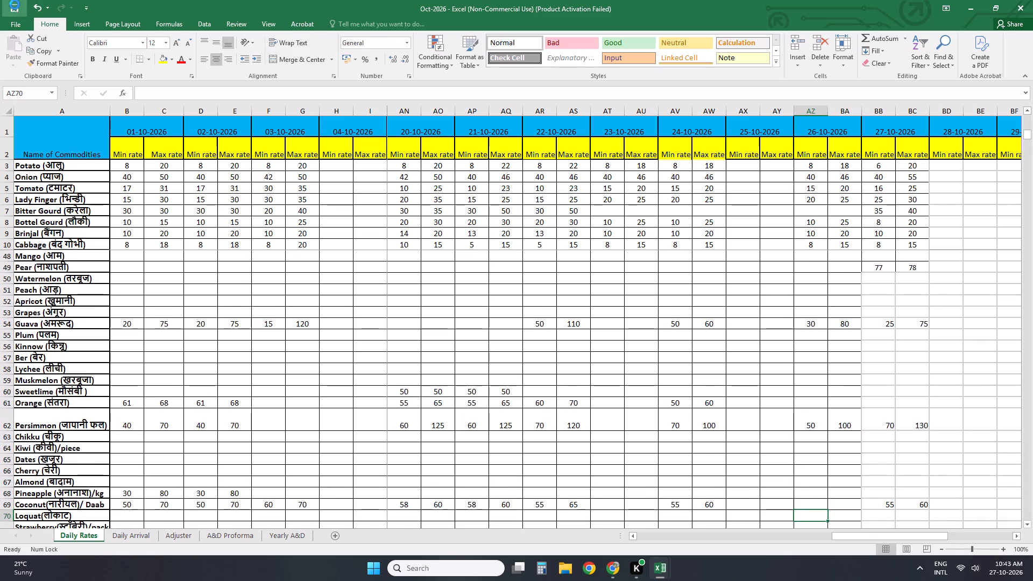
{"action": "double_click", "coordinate": [15, 4]}
Switch to the Daily Arrival sheet, go to its late-October dates and save the workbook.
{"action": "left_click", "coordinate": [124, 533]}
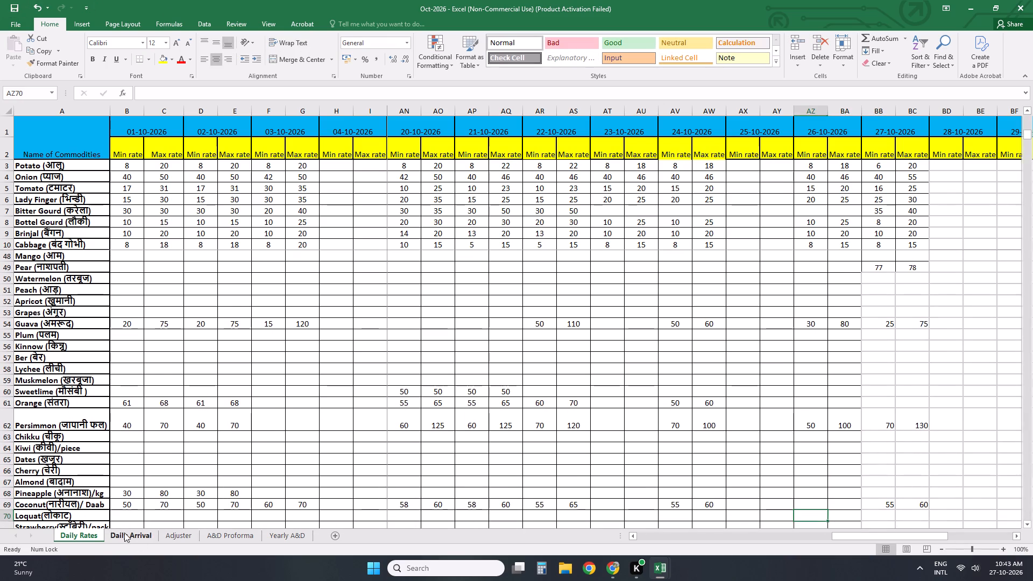
{"action": "left_click_drag", "start_coordinate": [809, 536], "coordinate": [854, 535]}
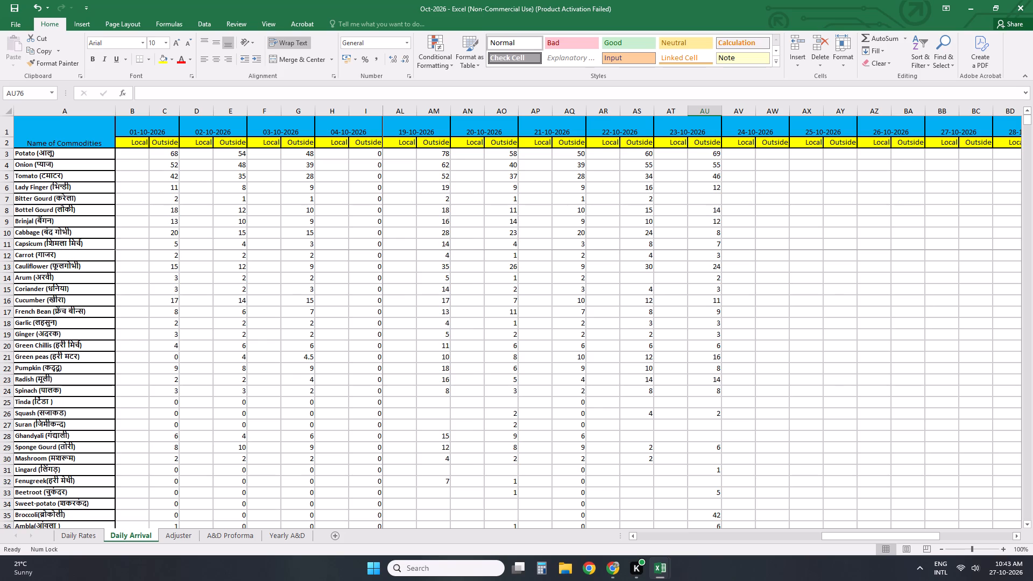
{"action": "key", "text": "ctrl+s"}
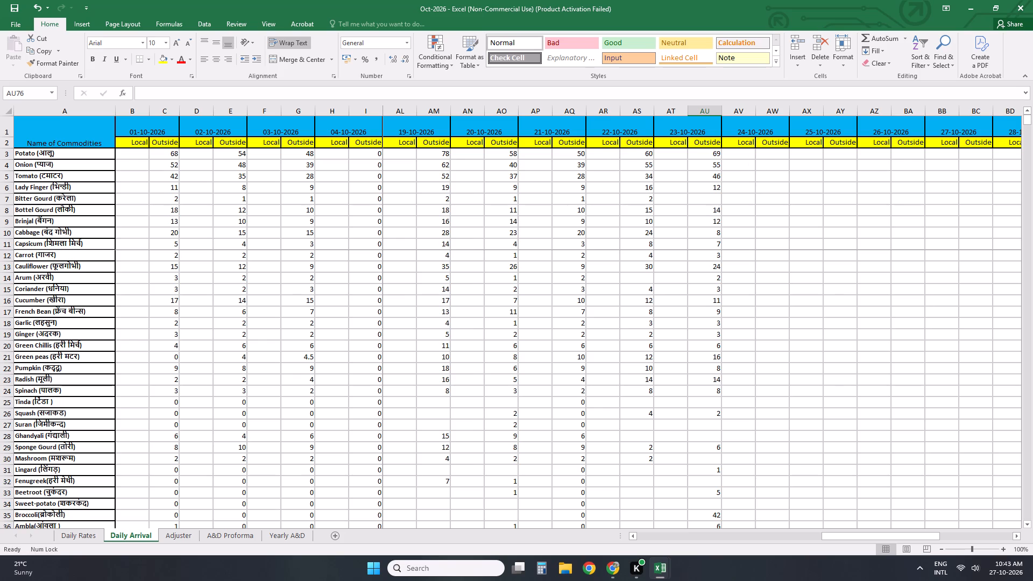
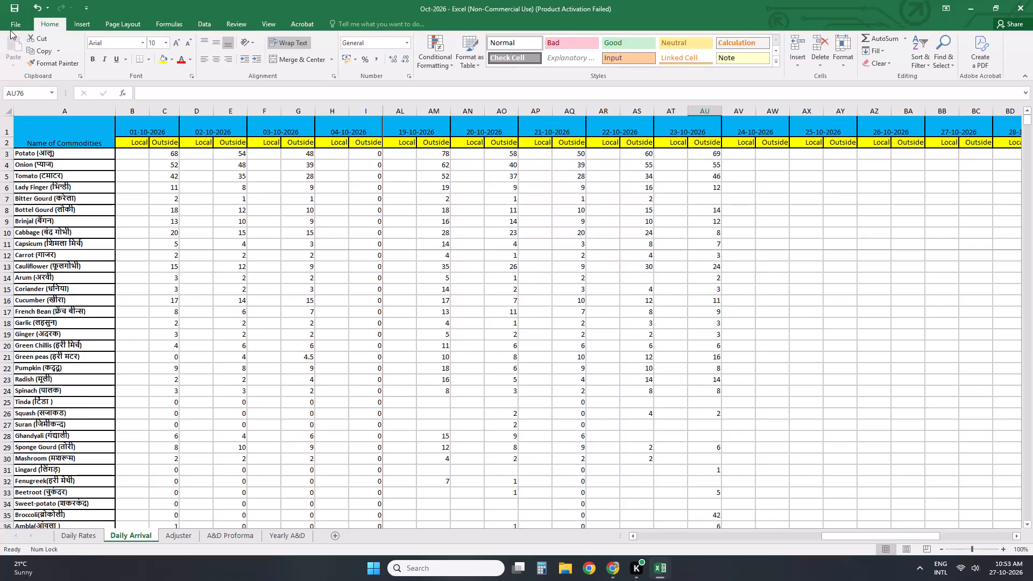
Save the Oct-2026 workbook and minimize its window to return to the Daily rates kangni workbook.
{"action": "left_click", "coordinate": [7, 5]}
{"action": "left_click", "coordinate": [977, 0]}
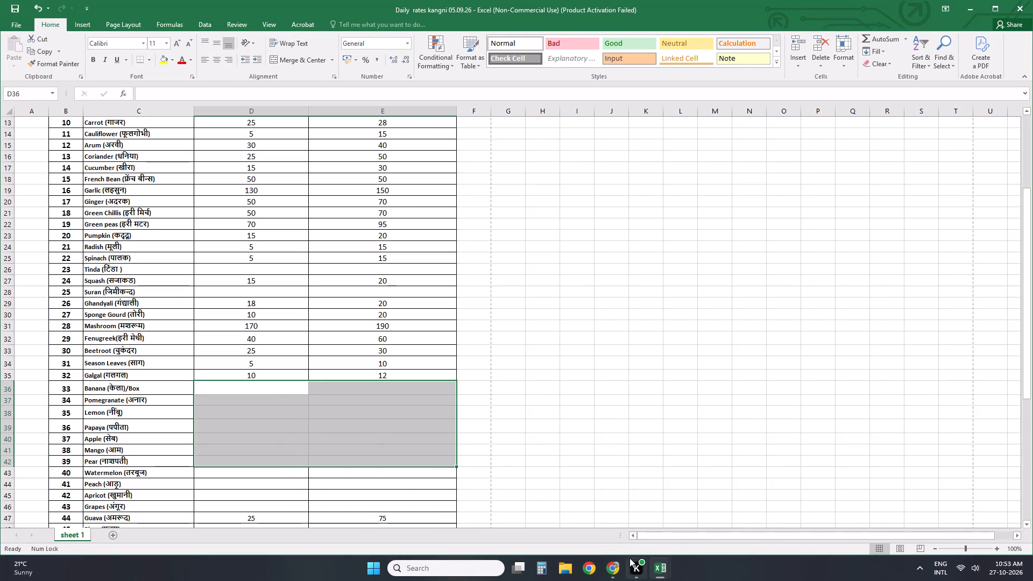